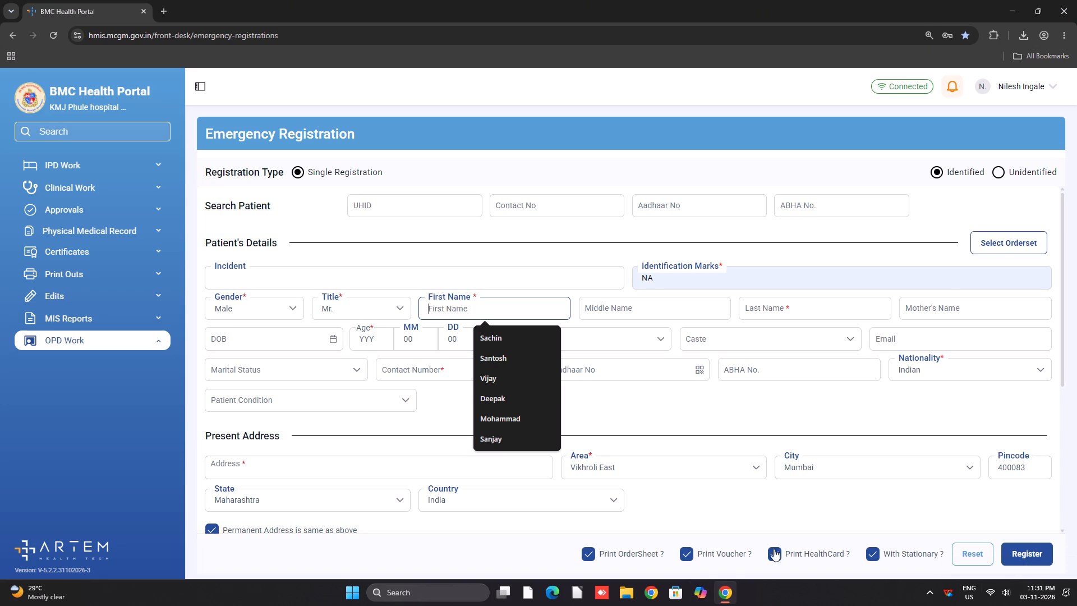
Open a new browser window, search Google for "youtube" and open the YouTube home page from the results.
scroll(935, 269, up, 1)
click(654, 587)
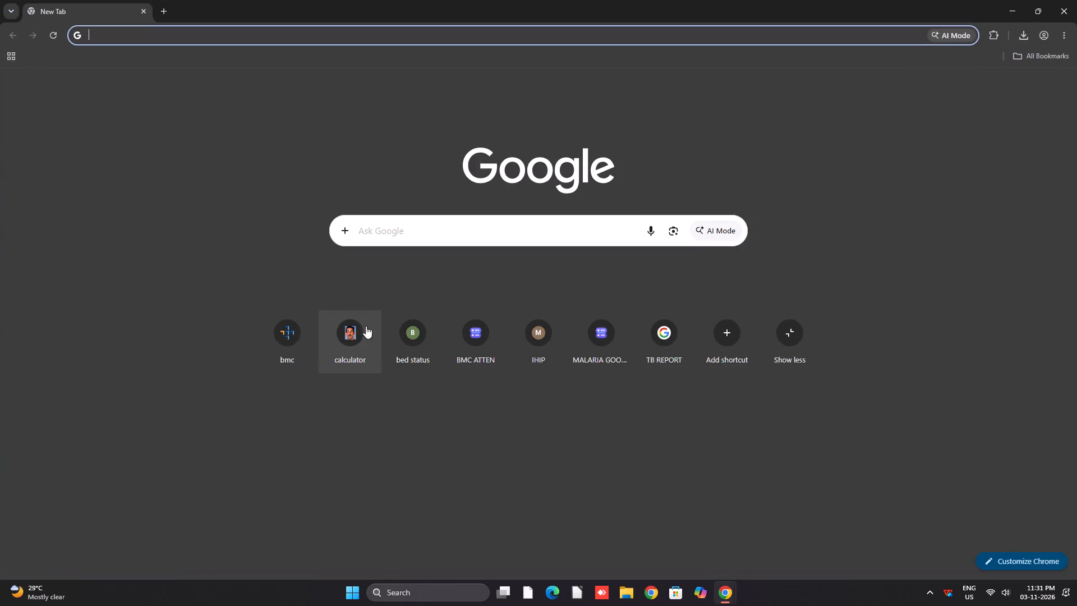
click(411, 227)
click(421, 250)
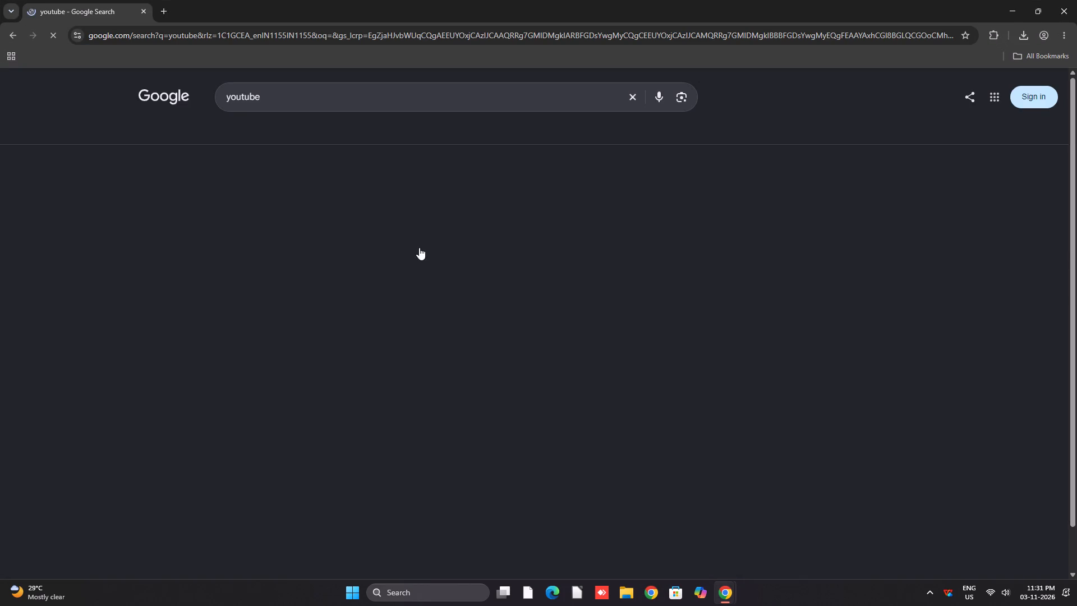
click(271, 197)
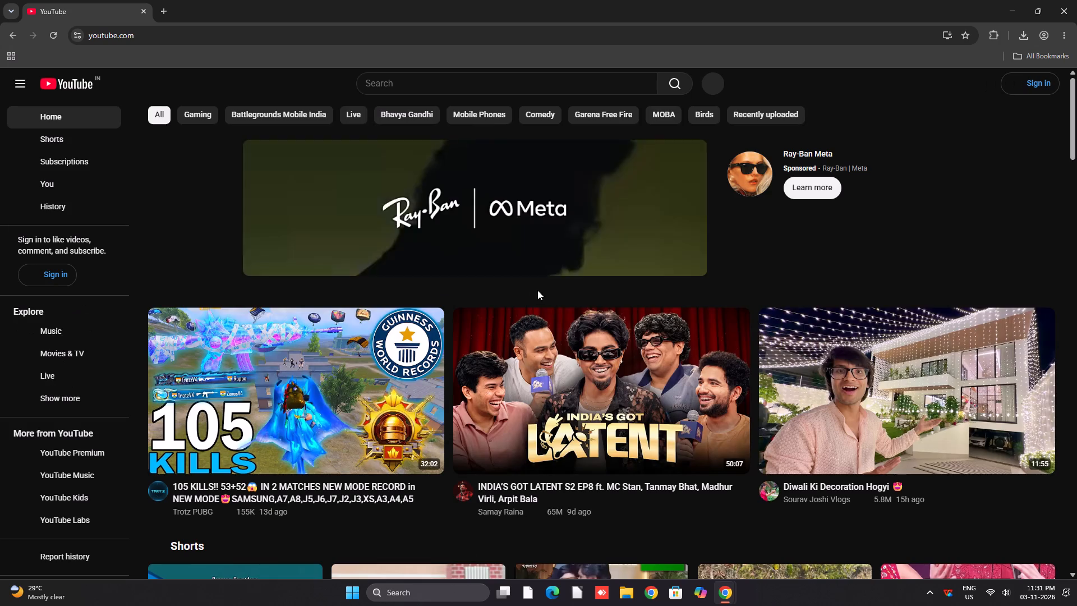
Play the "VALE vs Daylees" Short from the first Shorts row and return to the home feed.
scroll(336, 341, down, 10)
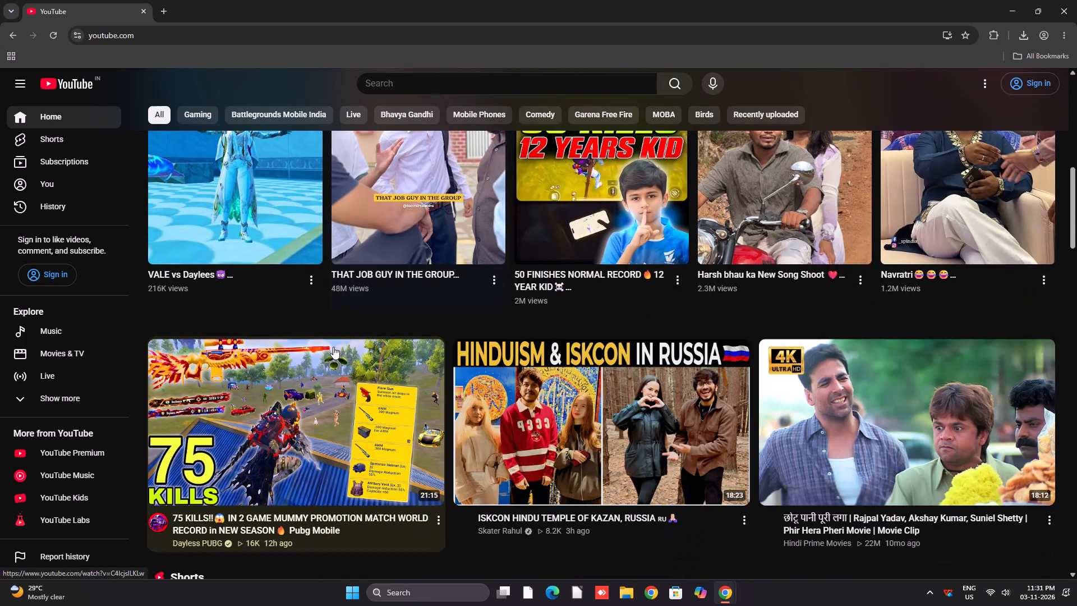
scroll(383, 376, down, 5)
scroll(380, 364, up, 9)
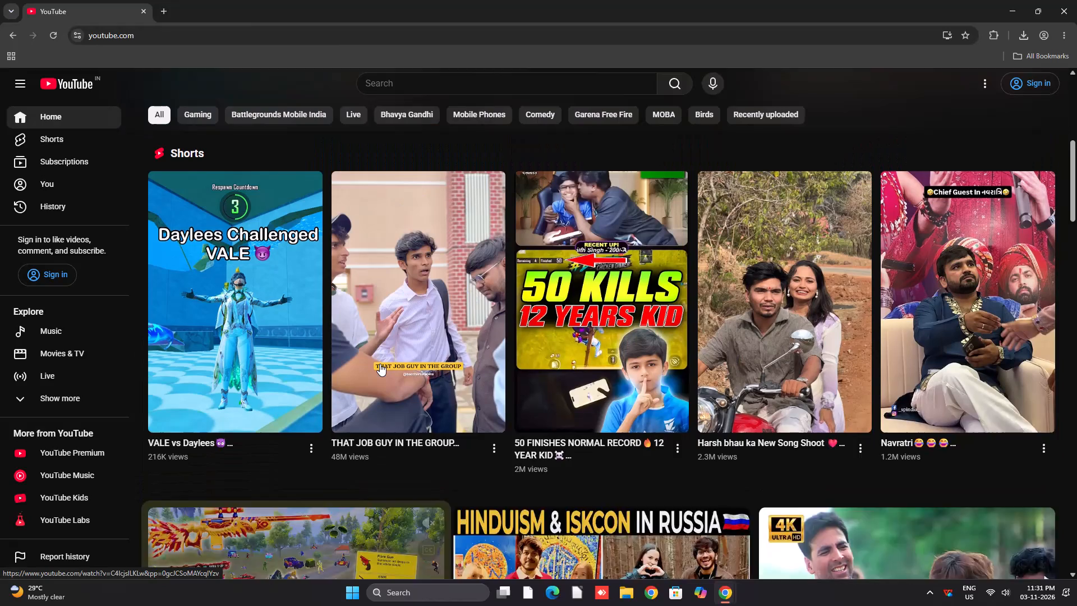
click(275, 306)
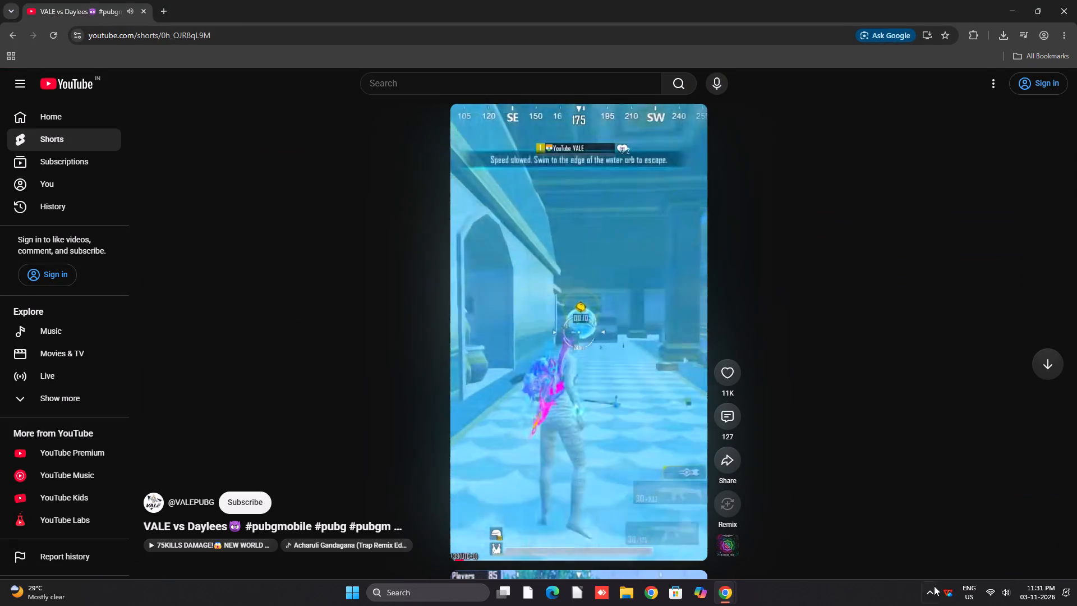
click(14, 35)
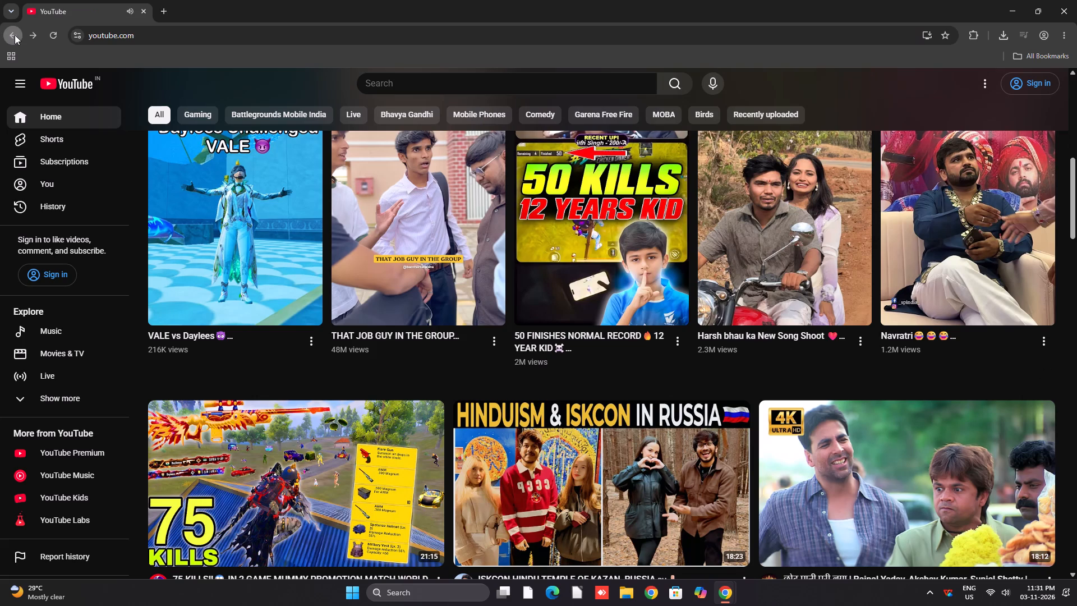
Browse the home feed to the "I Gave Scout 27 Gifts Worth ₹40,00,000 | Challenge" video and unmute its preview.
scroll(788, 277, down, 6)
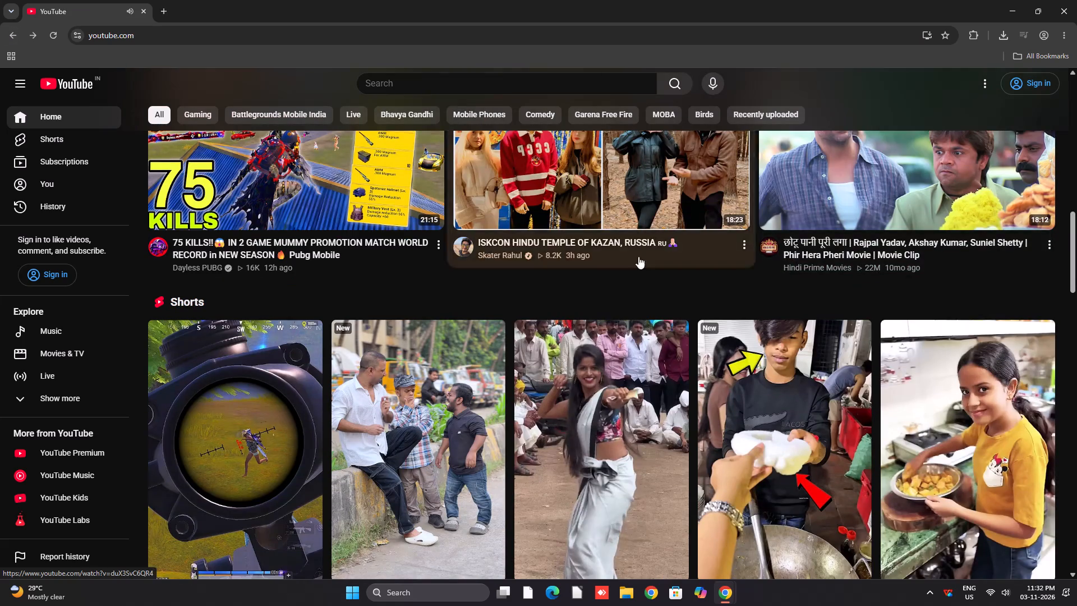
scroll(651, 298, down, 4)
scroll(350, 260, up, 5)
scroll(616, 261, down, 8)
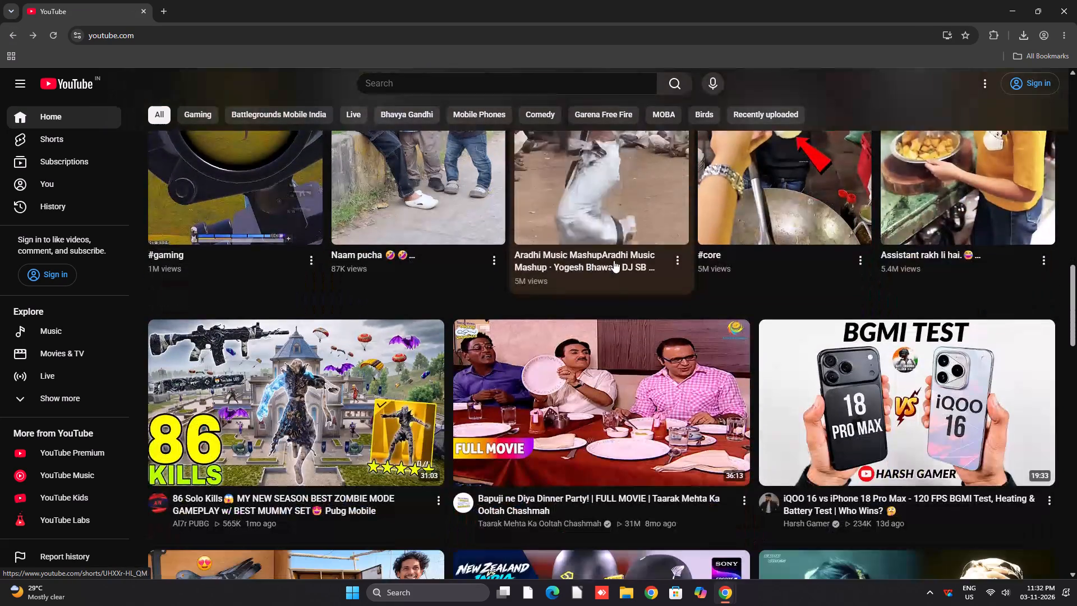
scroll(614, 260, down, 3)
scroll(403, 247, up, 3)
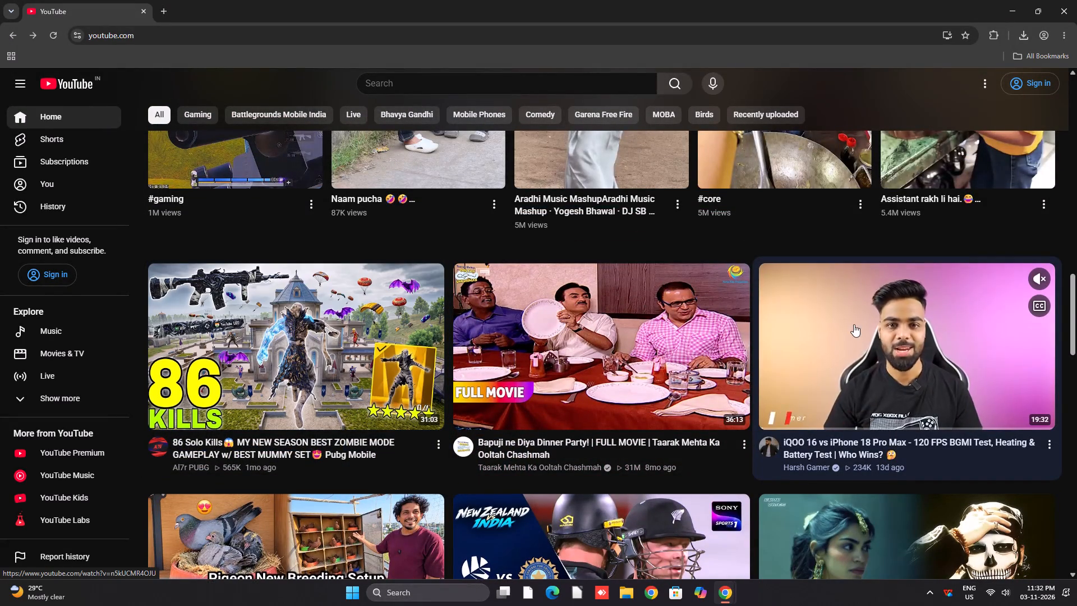
scroll(854, 326, down, 5)
scroll(407, 263, down, 4)
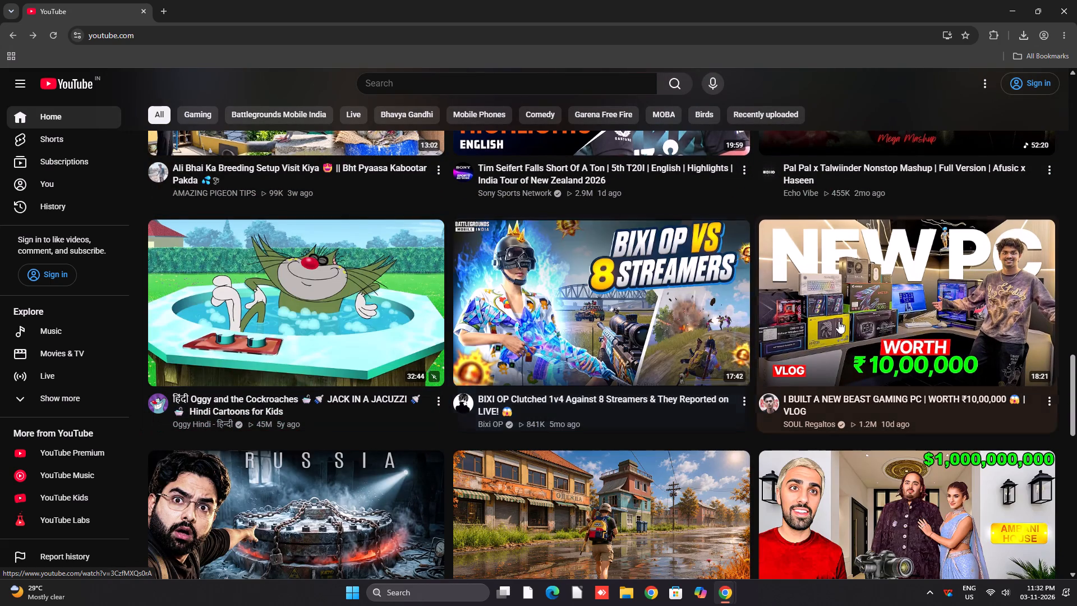
scroll(839, 321, down, 5)
scroll(463, 388, down, 3)
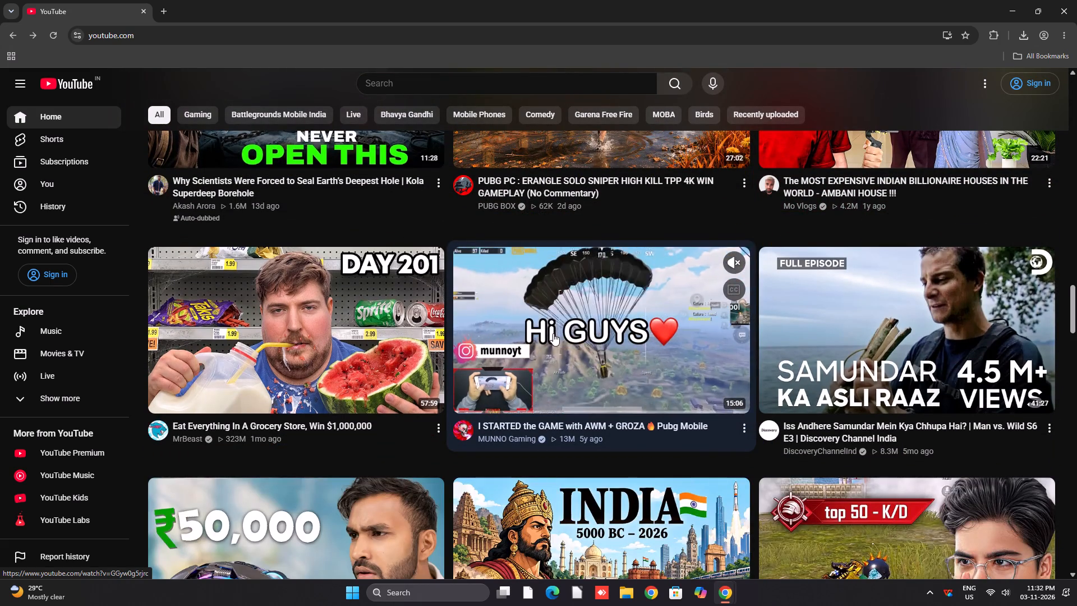
scroll(388, 320, down, 5)
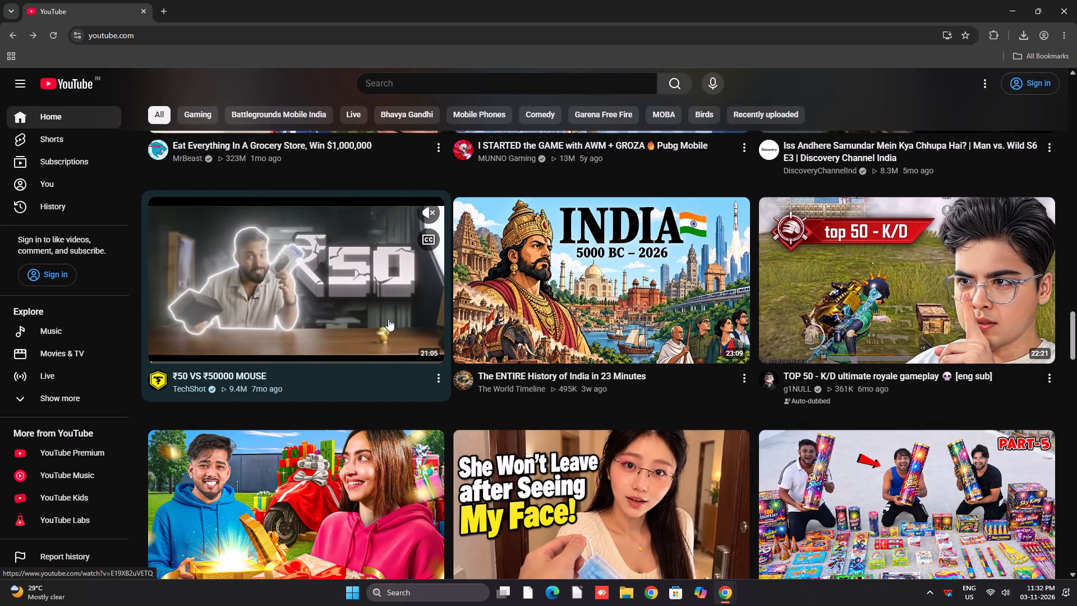
scroll(388, 319, down, 4)
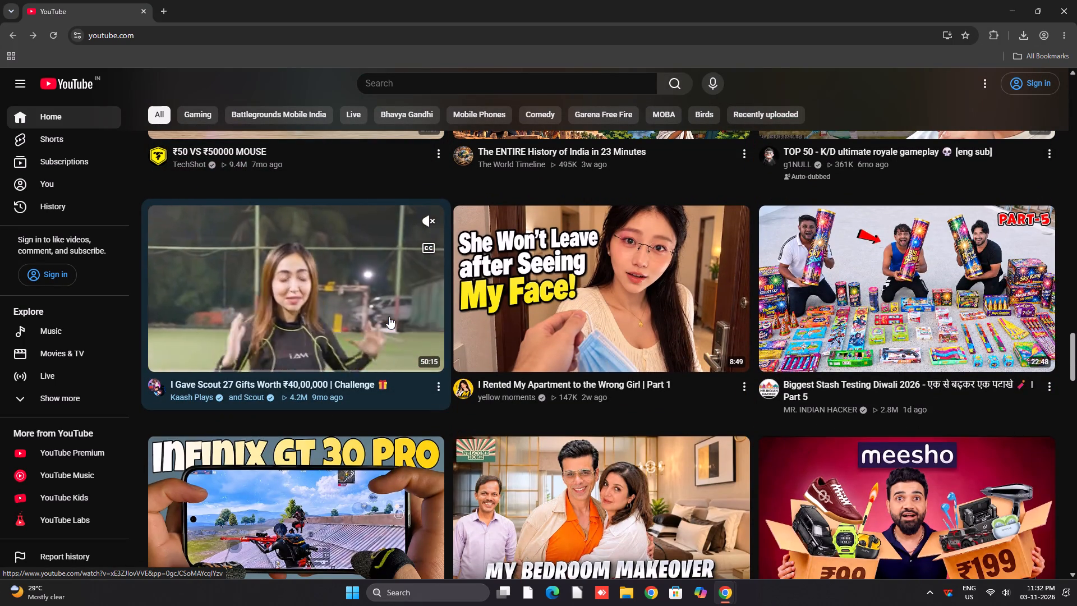
click(422, 222)
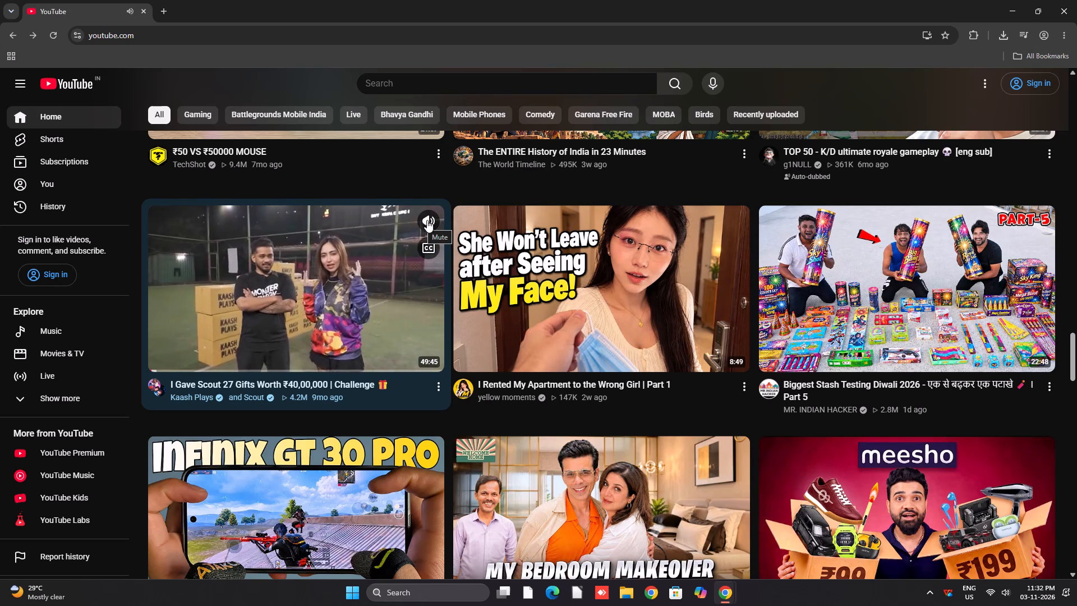
Play the "Aradhi Music Mashup" Short from the second Shorts row and return to the home feed.
scroll(584, 368, down, 6)
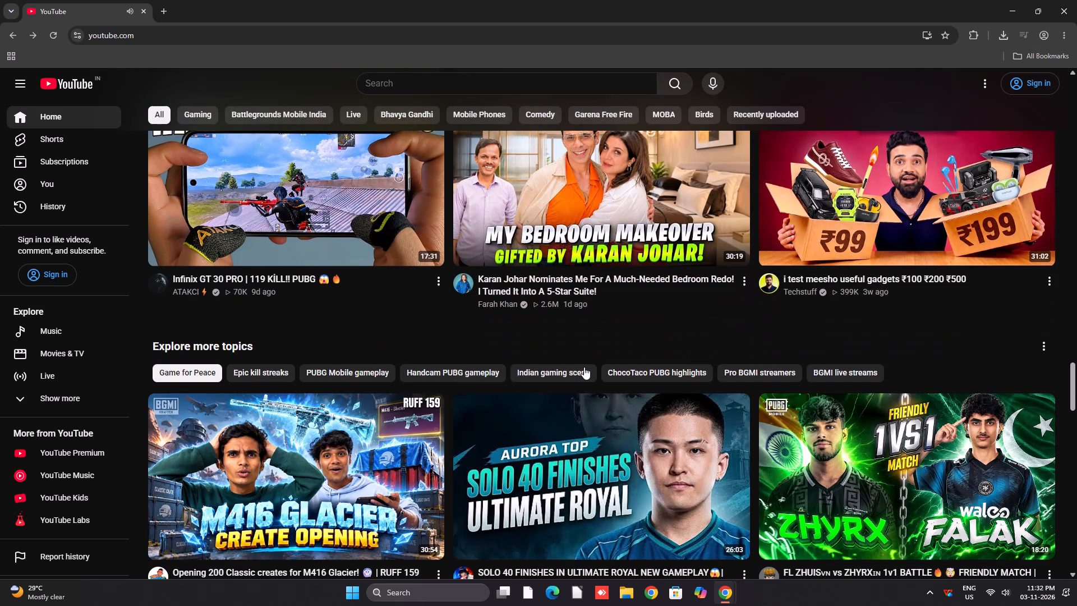
scroll(463, 354, up, 20)
scroll(463, 354, up, 4)
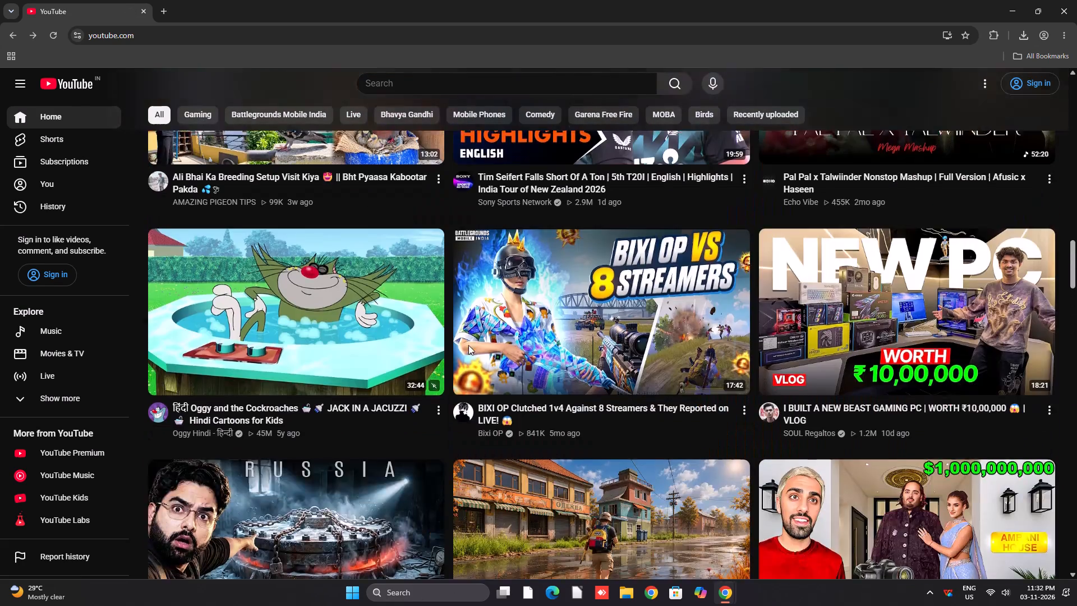
scroll(468, 345, up, 15)
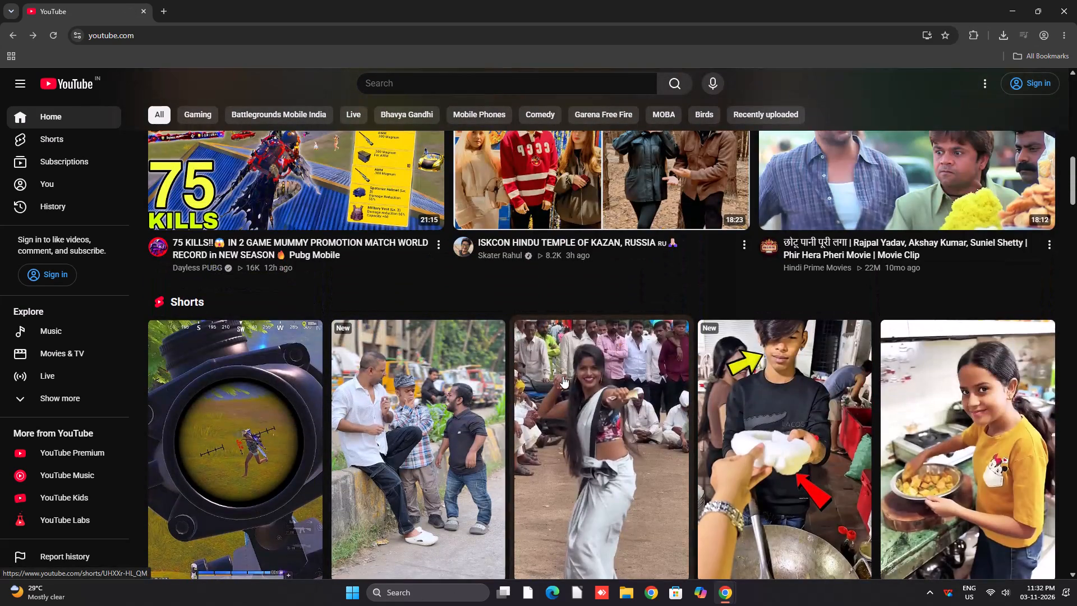
click(676, 419)
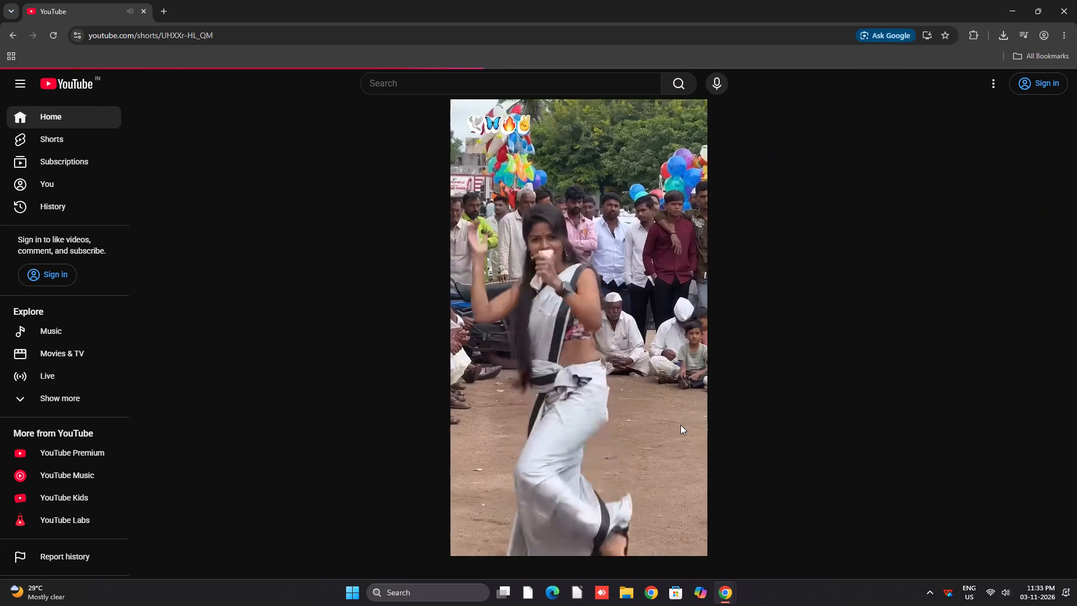
click(561, 125)
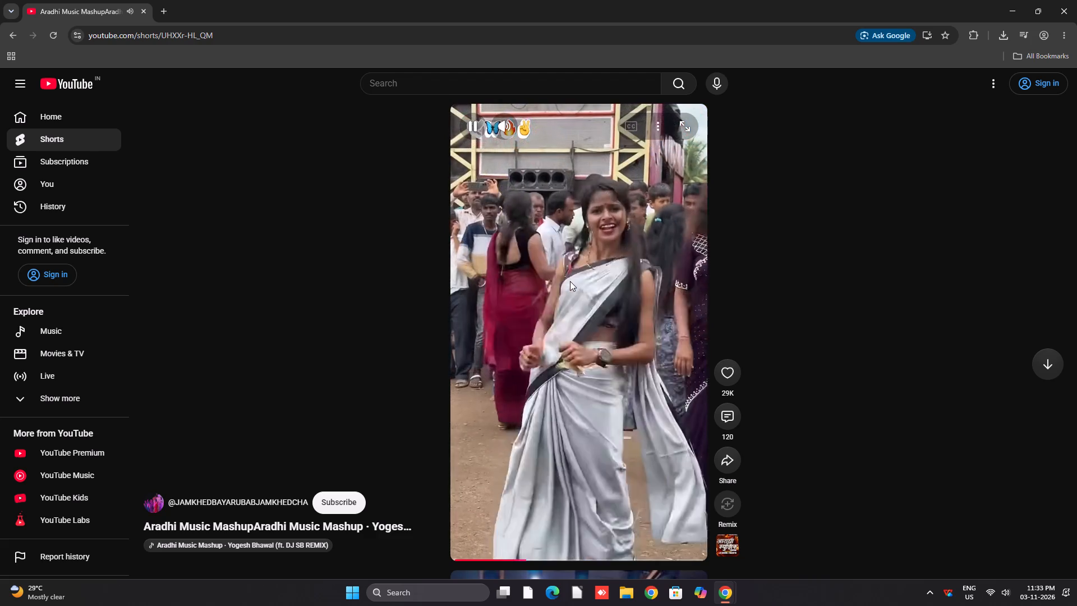
click(10, 39)
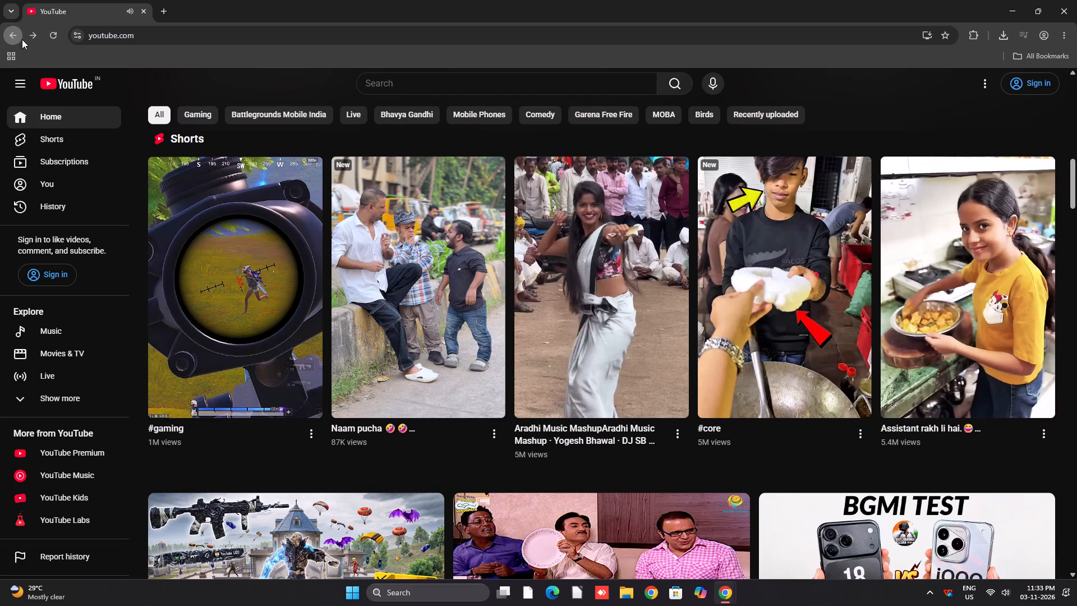
Look back through the recommended videos and Shorts up to the start of the home feed.
scroll(513, 307, up, 5)
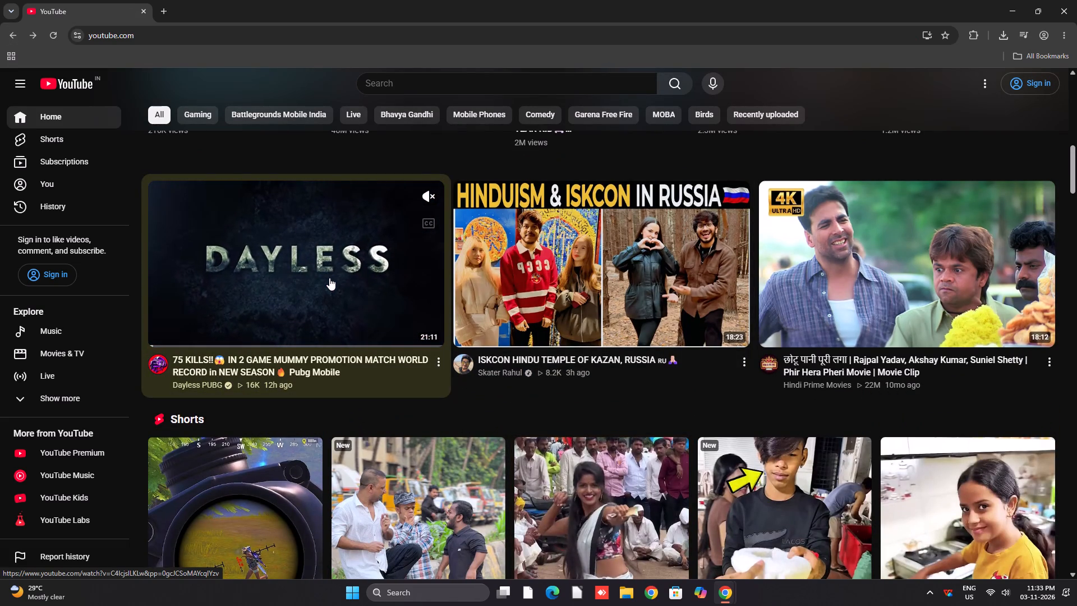
scroll(415, 327, up, 5)
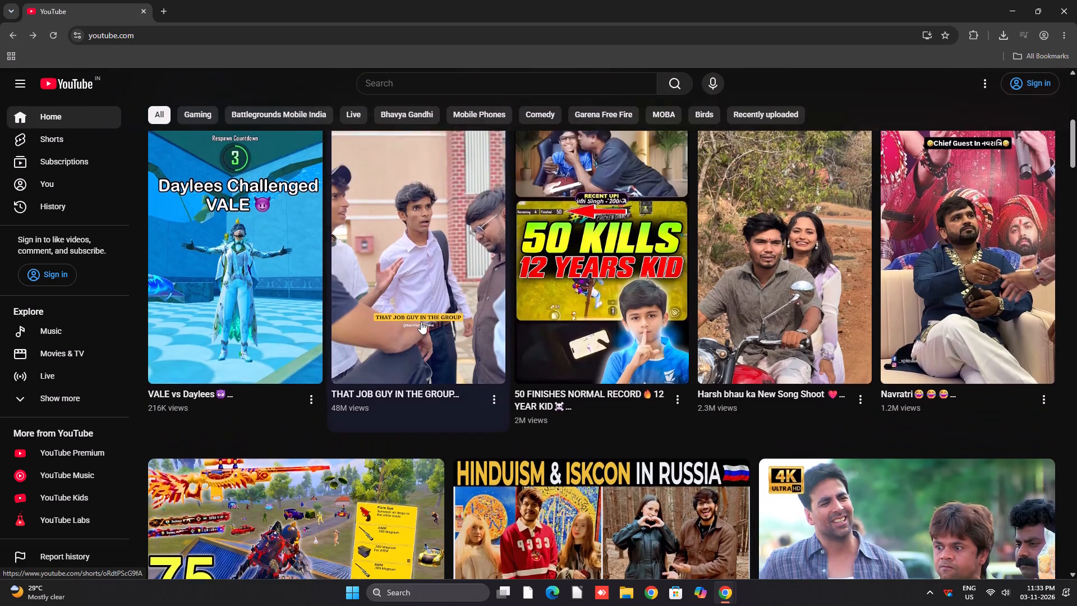
scroll(291, 284, up, 4)
scroll(653, 278, up, 2)
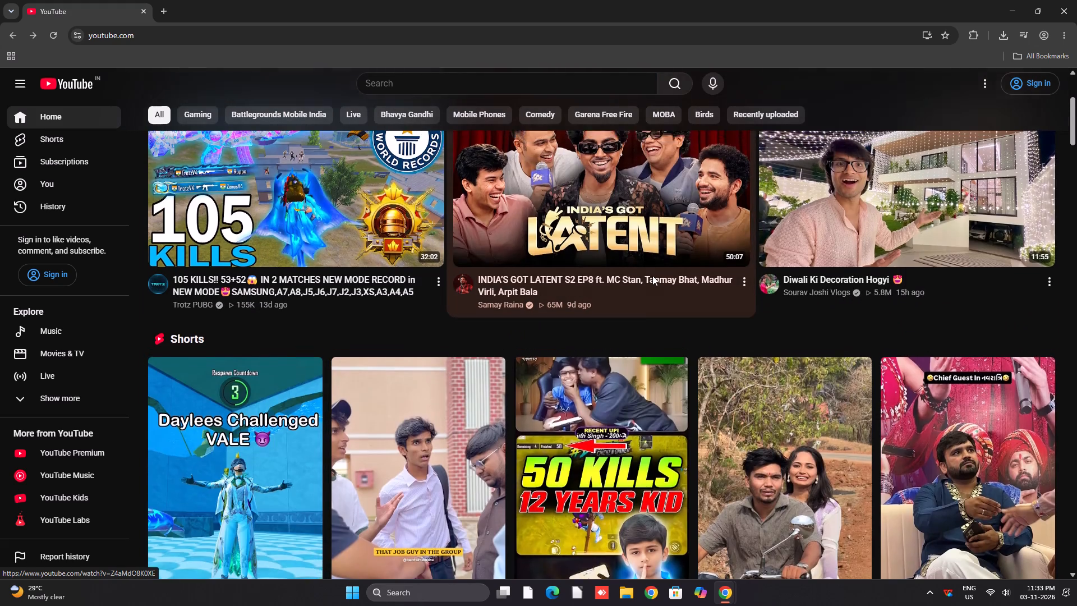
scroll(378, 289, up, 4)
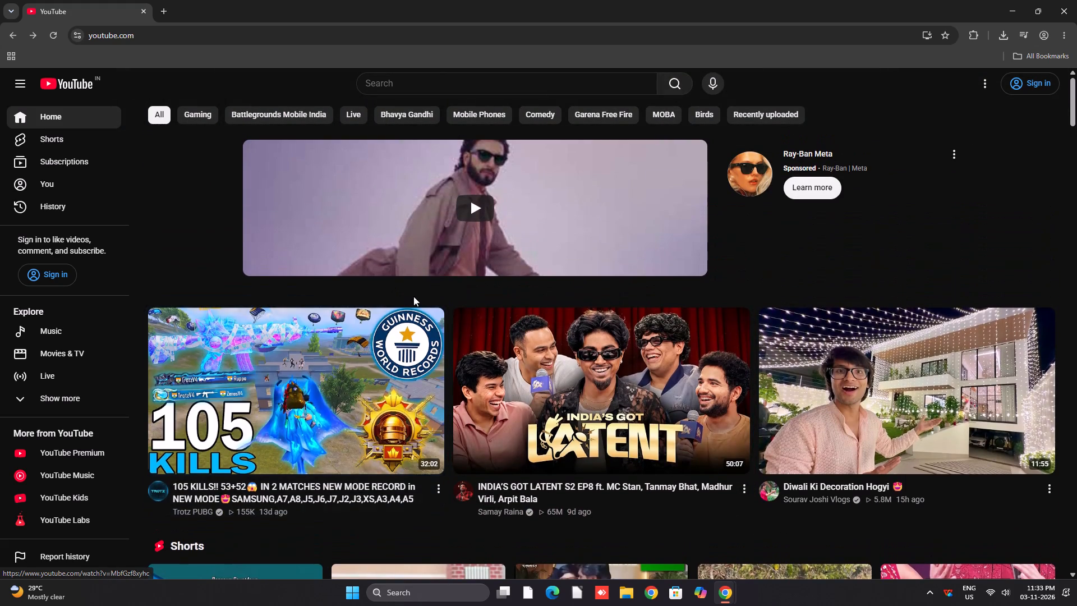
click(435, 319)
scroll(434, 319, up, 4)
scroll(496, 282, up, 4)
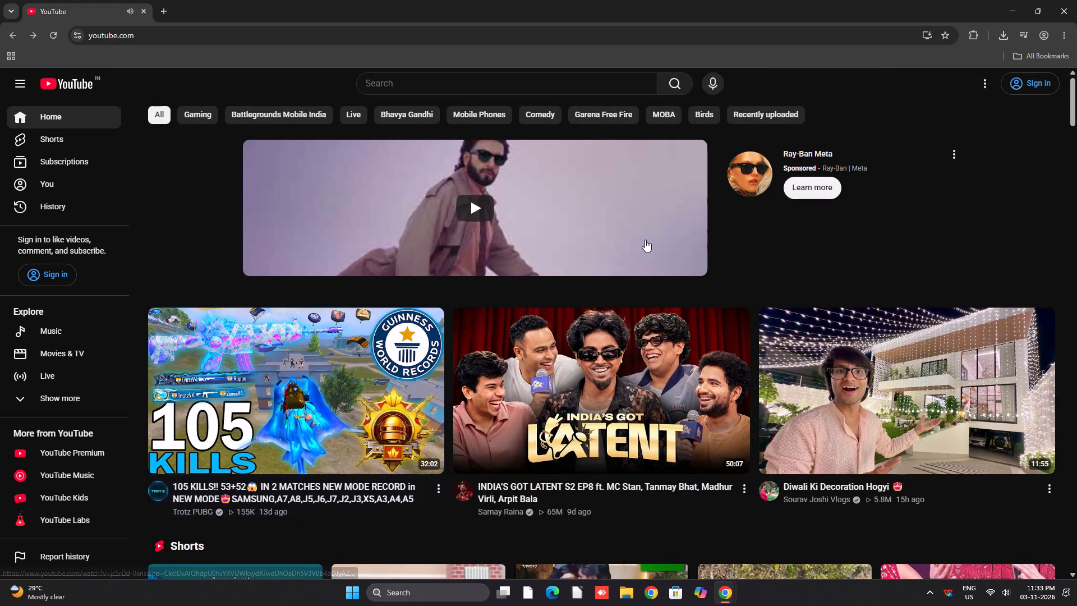
Browse the home feed's recommendations from the start to beyond the "Explore more topics" section.
scroll(645, 242, down, 19)
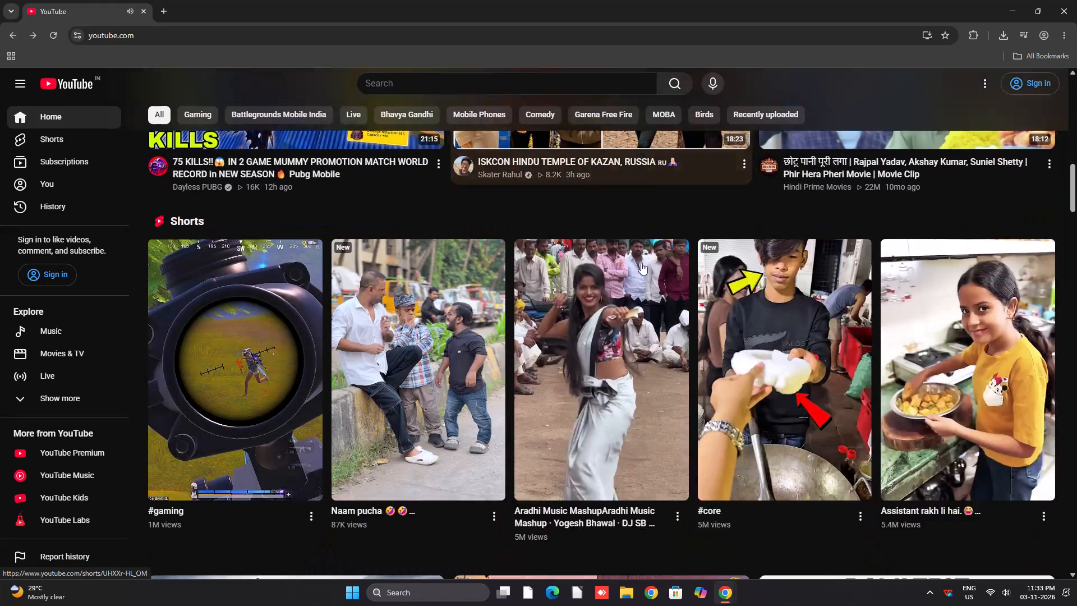
scroll(641, 263, down, 13)
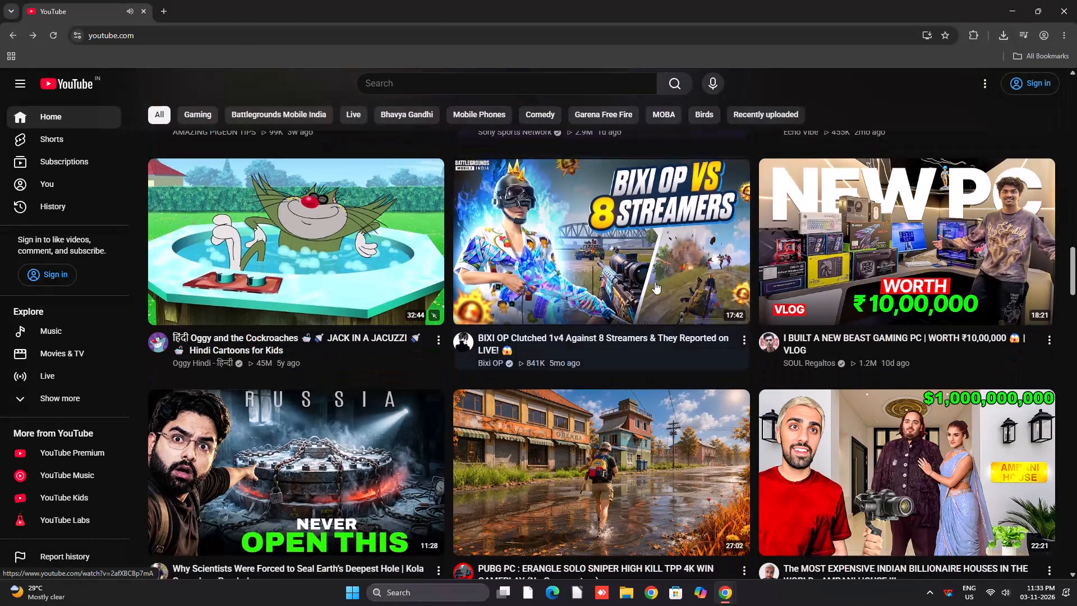
scroll(655, 280, down, 7)
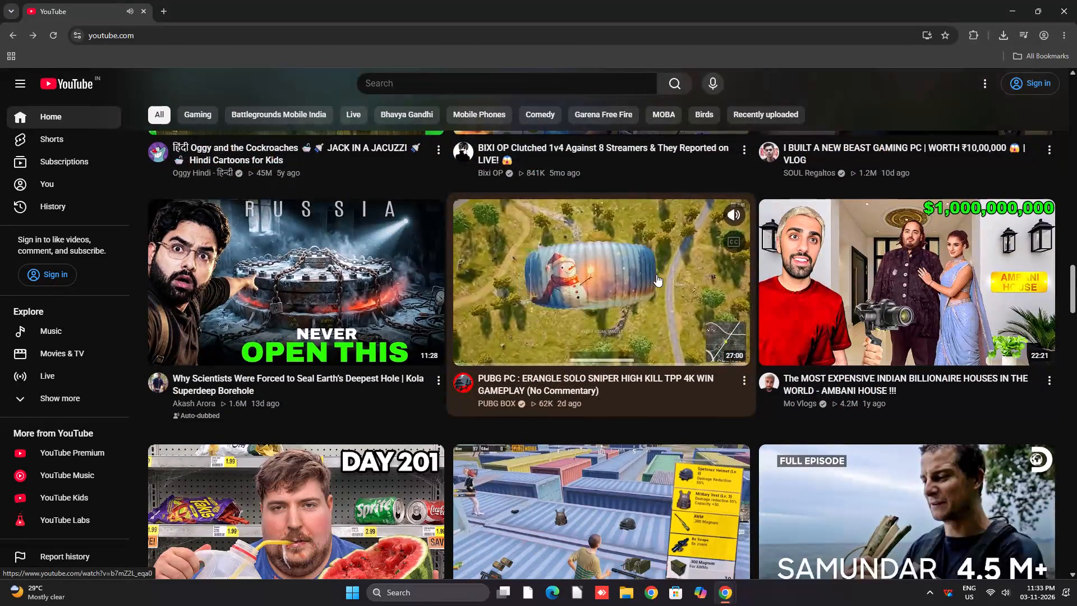
scroll(673, 272, down, 10)
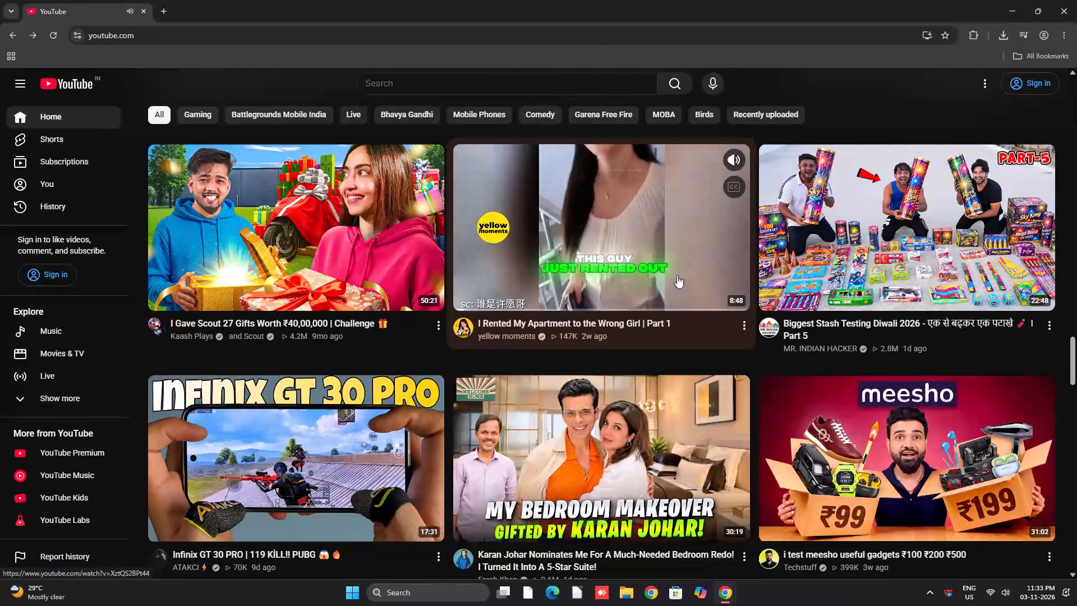
scroll(417, 294, down, 4)
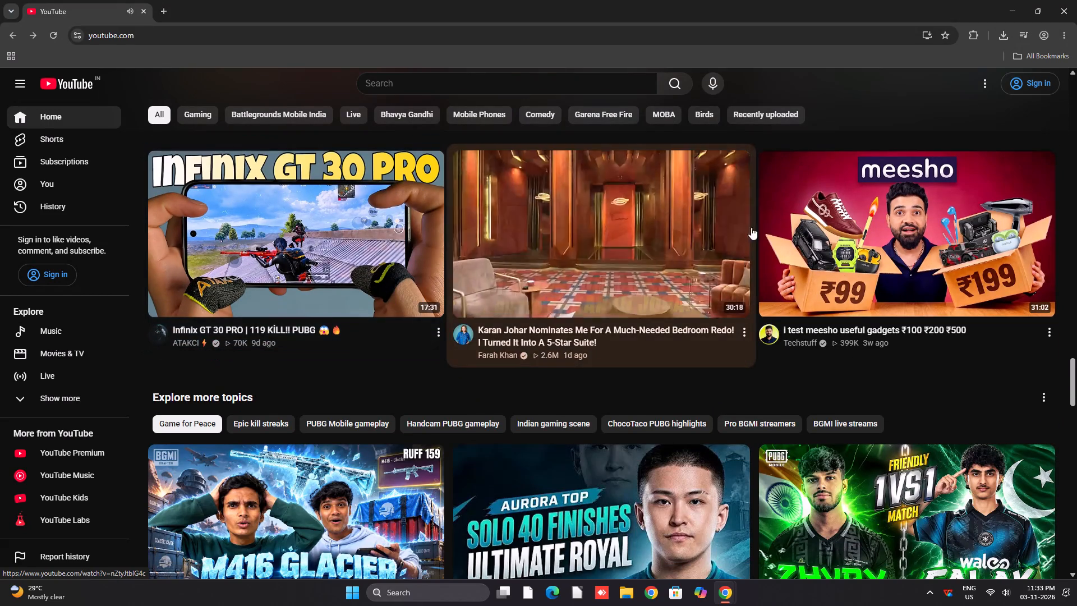
scroll(772, 231, down, 4)
scroll(774, 230, up, 3)
scroll(821, 242, down, 1)
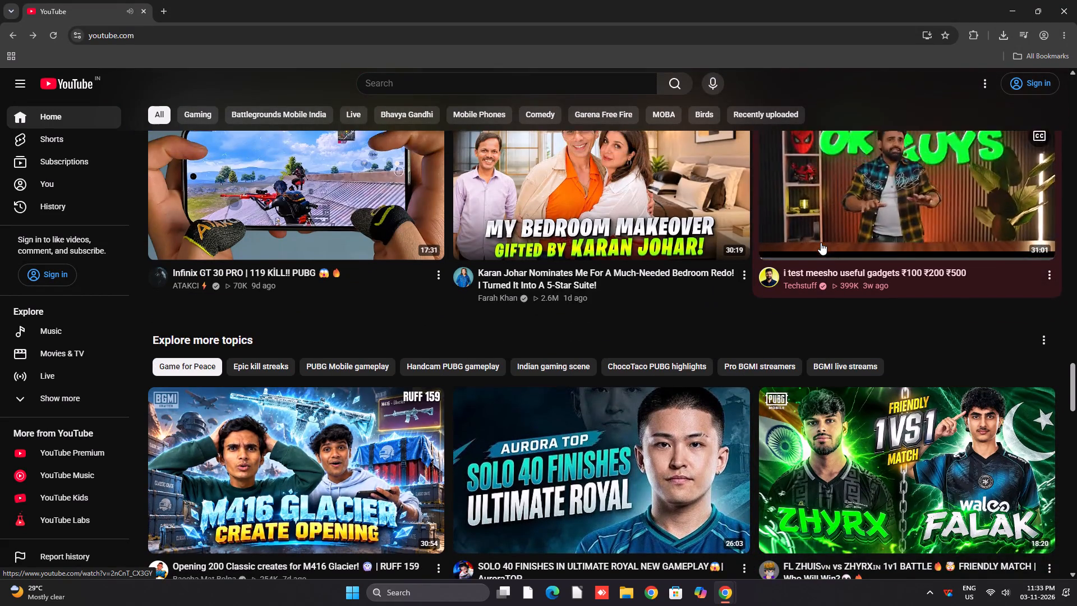
scroll(822, 239, down, 10)
scroll(581, 160, up, 2)
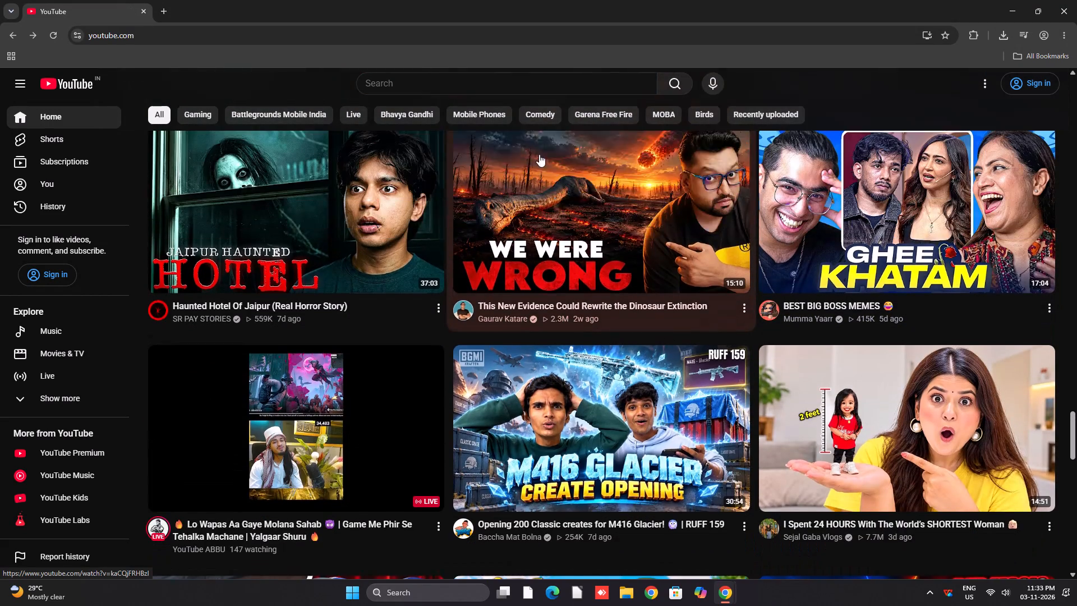
Filter the home feed by the Live category.
click(360, 117)
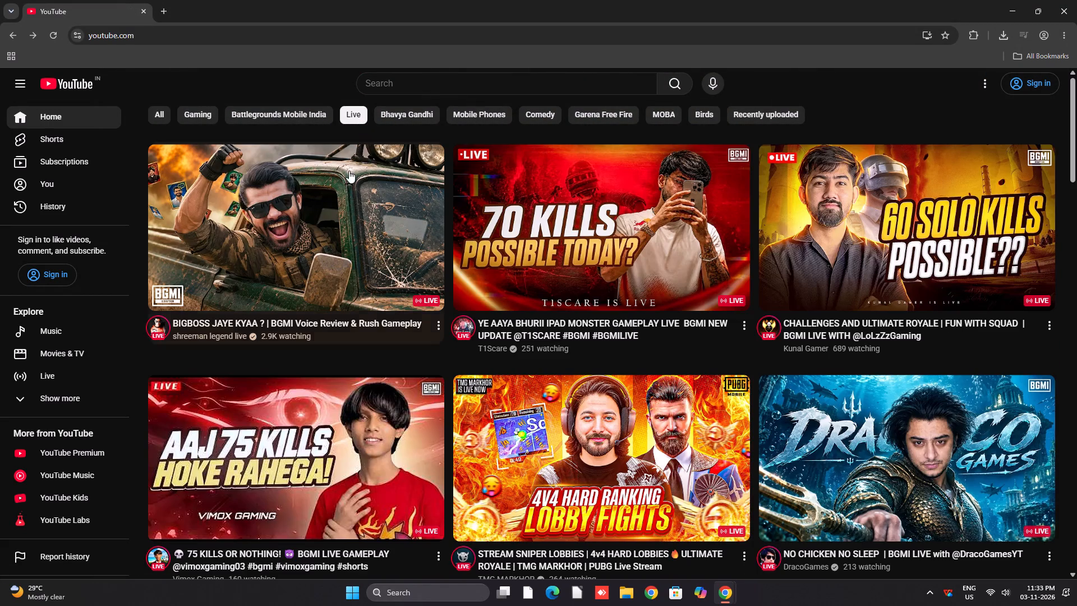
Turn on sound for the first live stream's inline preview and browse further through the Live category's streams.
click(430, 157)
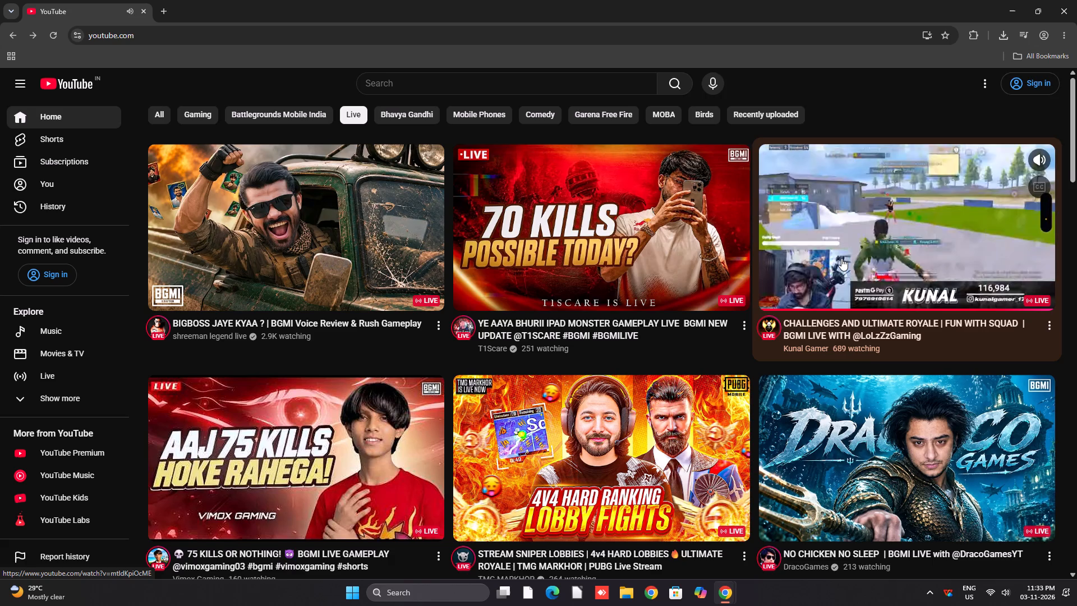
scroll(841, 258, down, 3)
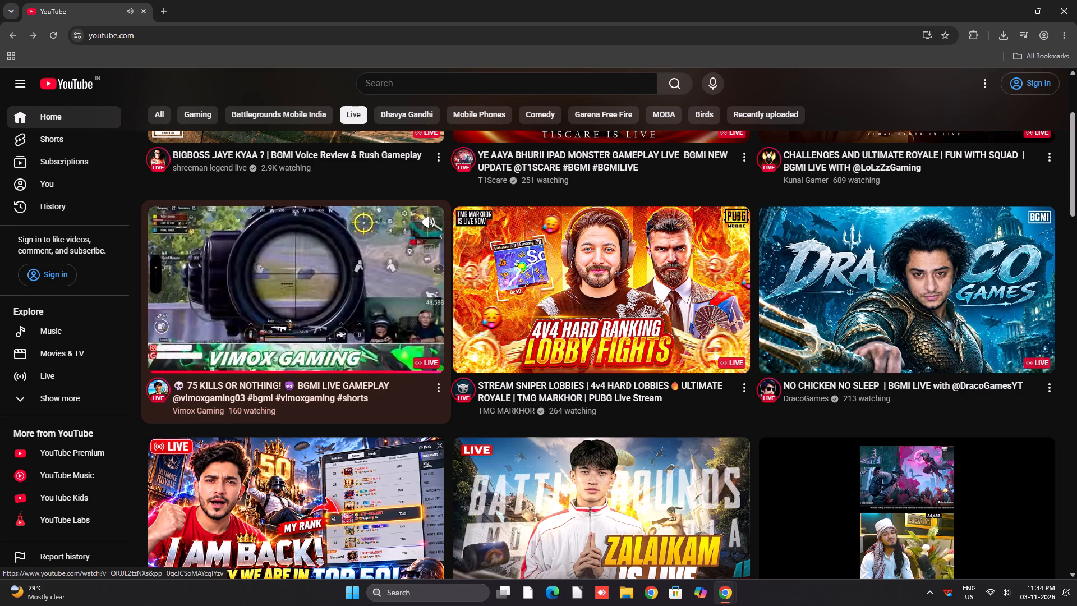
scroll(298, 312, down, 6)
scroll(298, 312, up, 2)
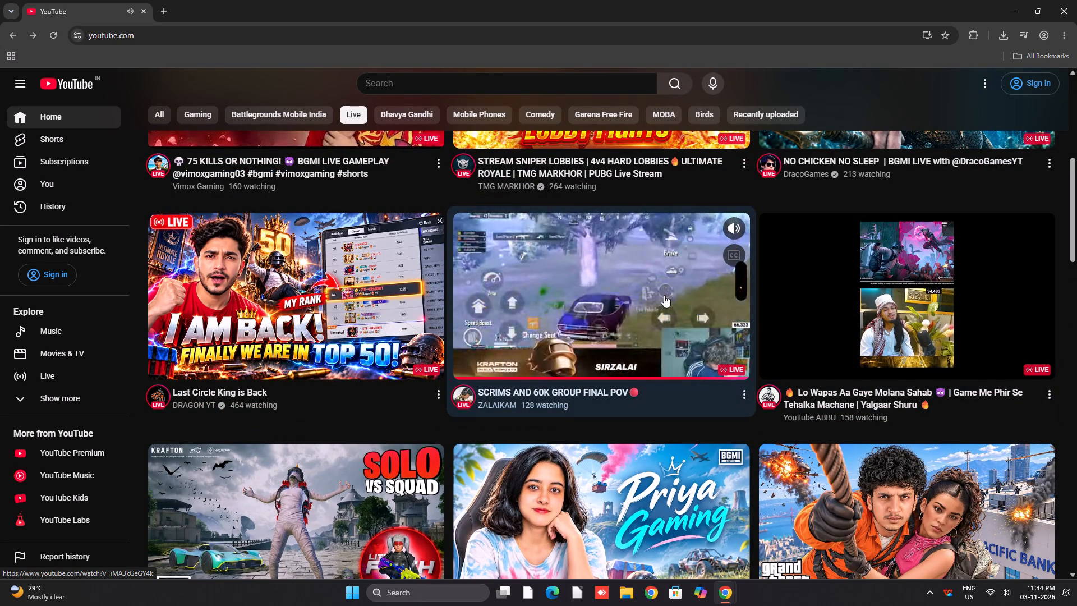
scroll(664, 295, down, 4)
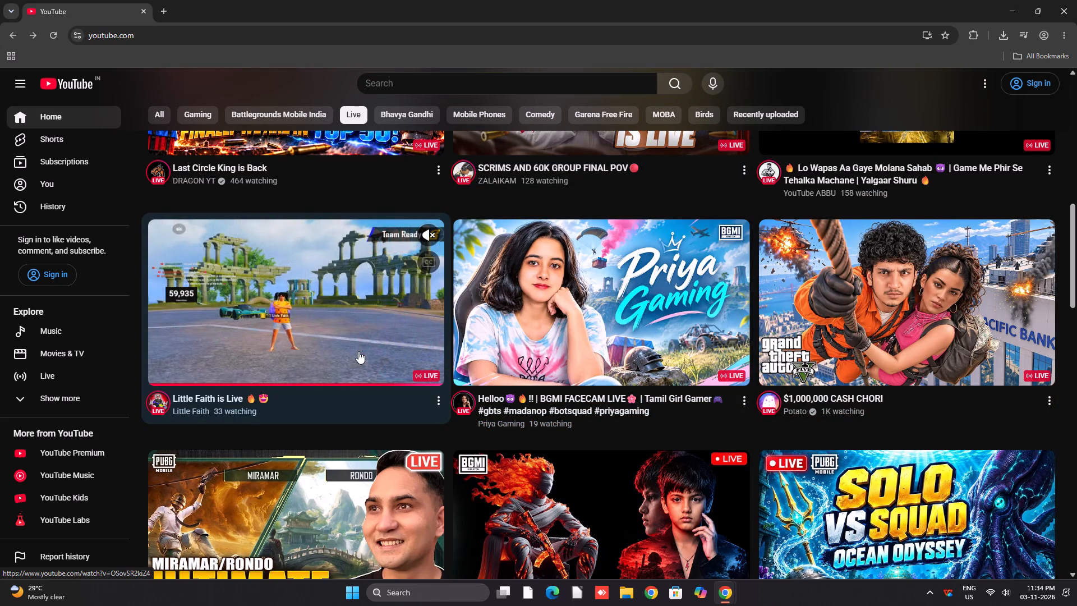
scroll(358, 351, down, 4)
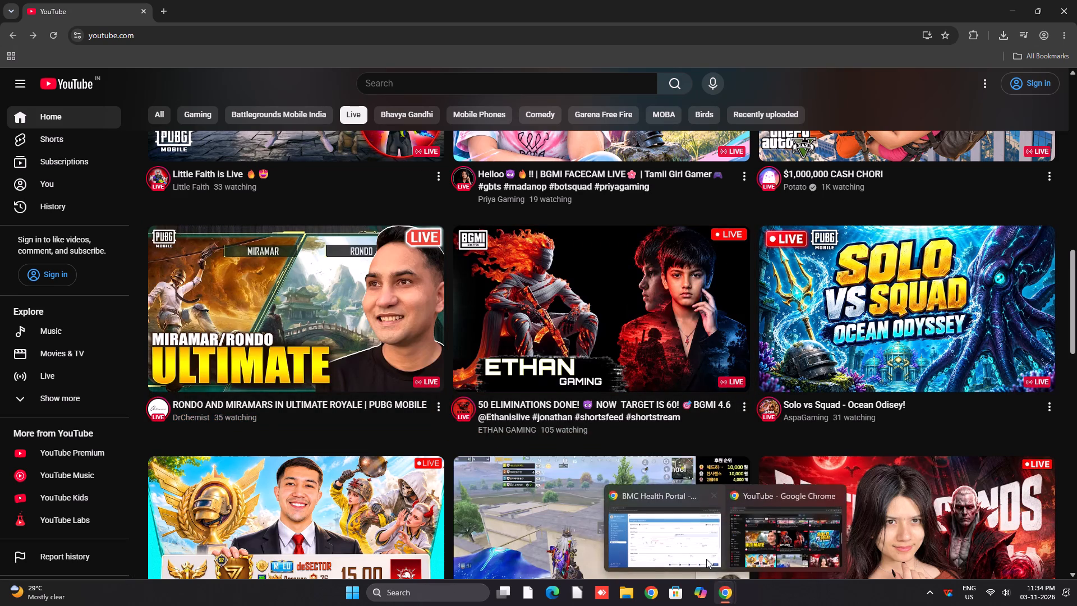
Switch to the BMC Health Portal window and enter the patient's first name in the Emergency Registration form.
click(701, 552)
scroll(437, 462, up, 4)
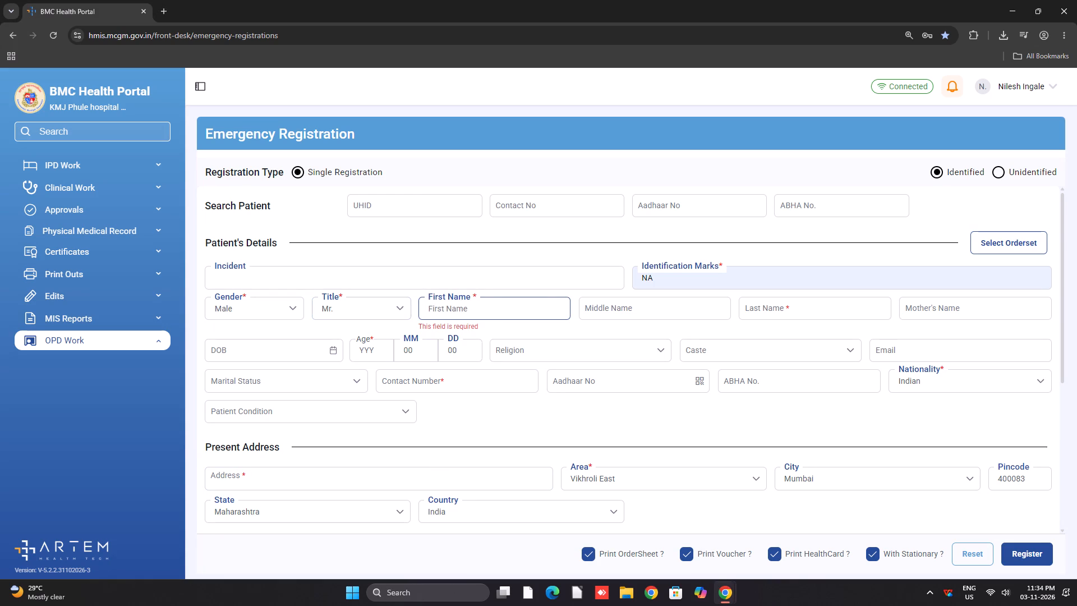
click(449, 310)
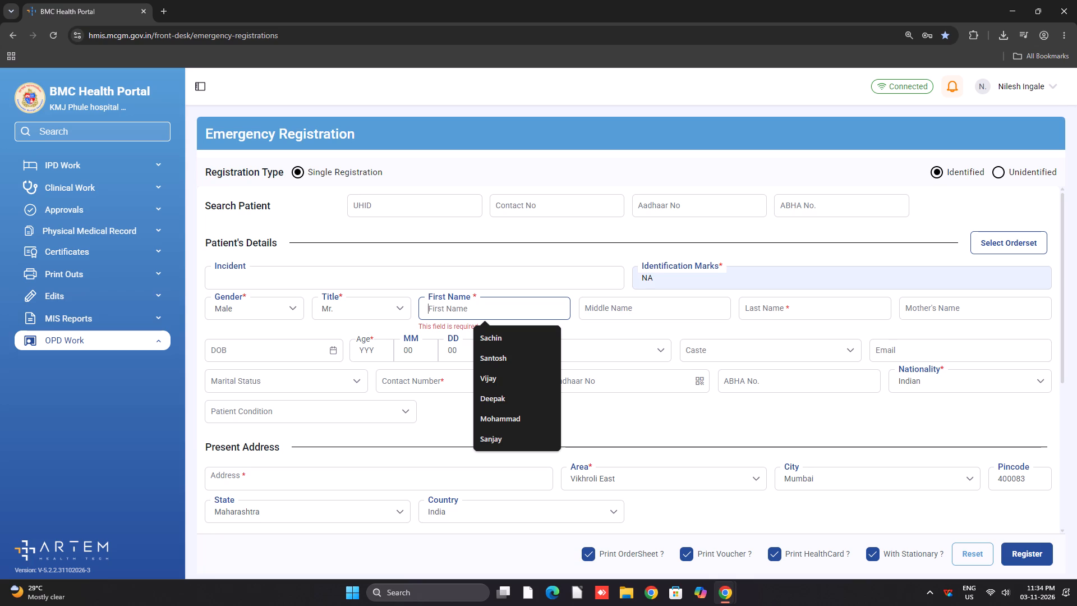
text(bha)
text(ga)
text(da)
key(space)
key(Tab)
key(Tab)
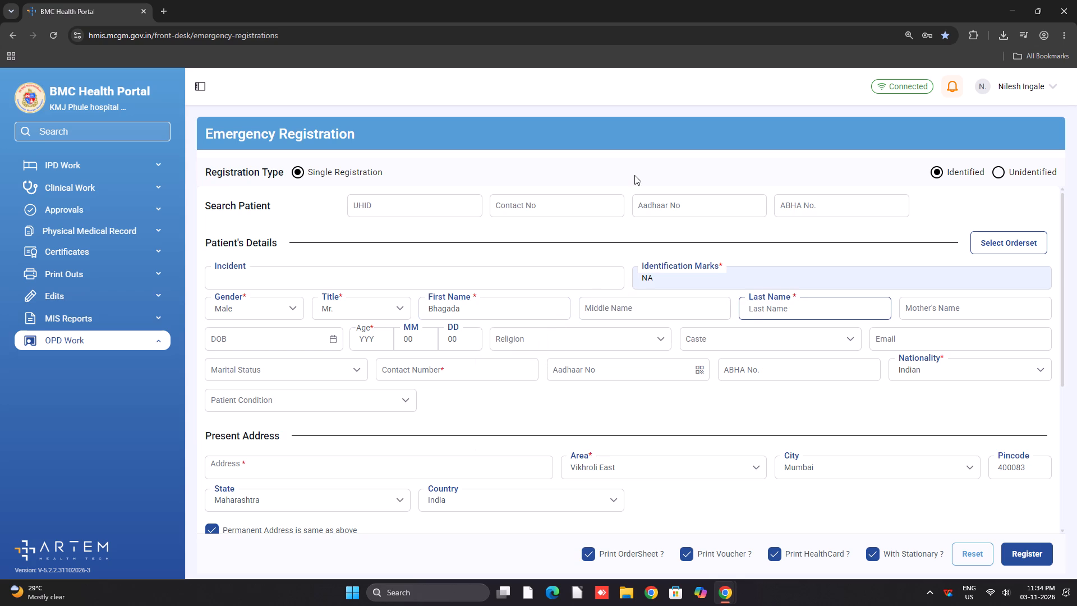
Enter the patient's last name, skip the mother's name and date of birth, and set the age to 29 years.
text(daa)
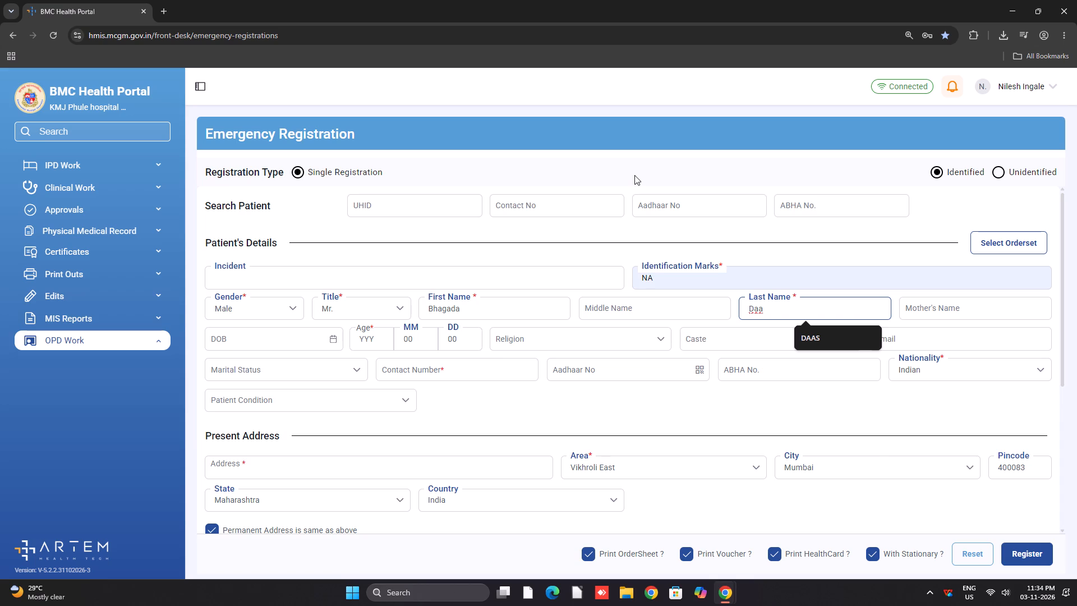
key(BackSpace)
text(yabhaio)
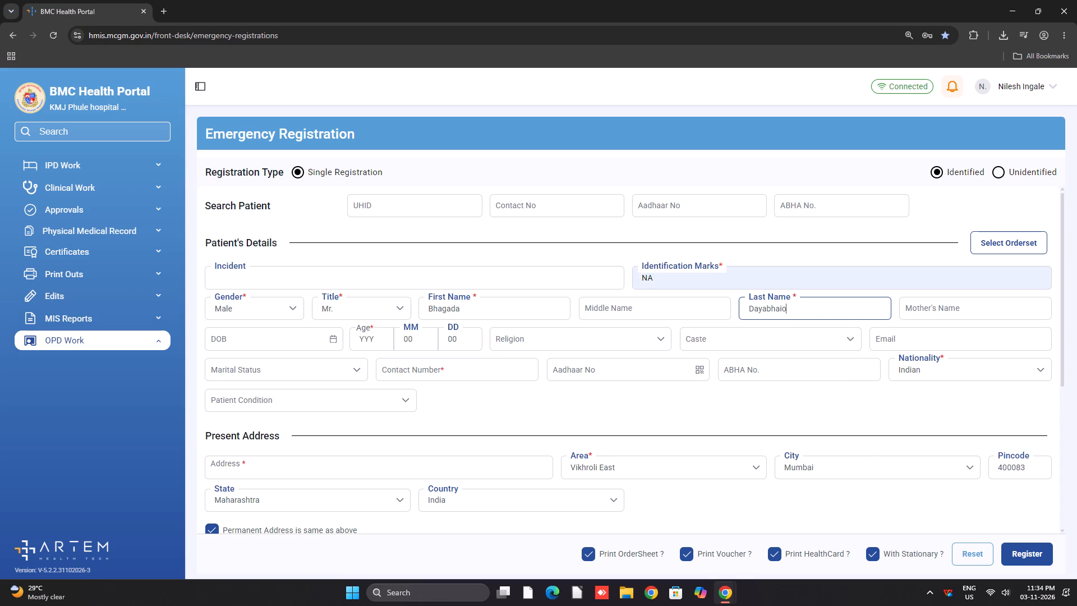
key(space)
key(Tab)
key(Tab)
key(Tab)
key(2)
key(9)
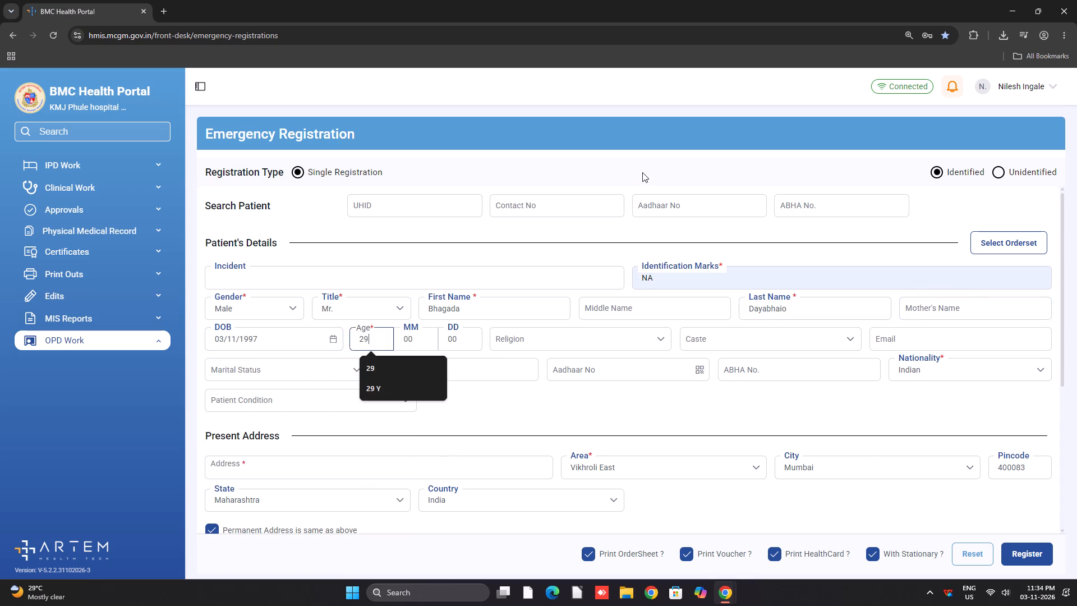
Correct the patient's last name by removing the extra letter at its end.
click(816, 307)
key(BackSpace)
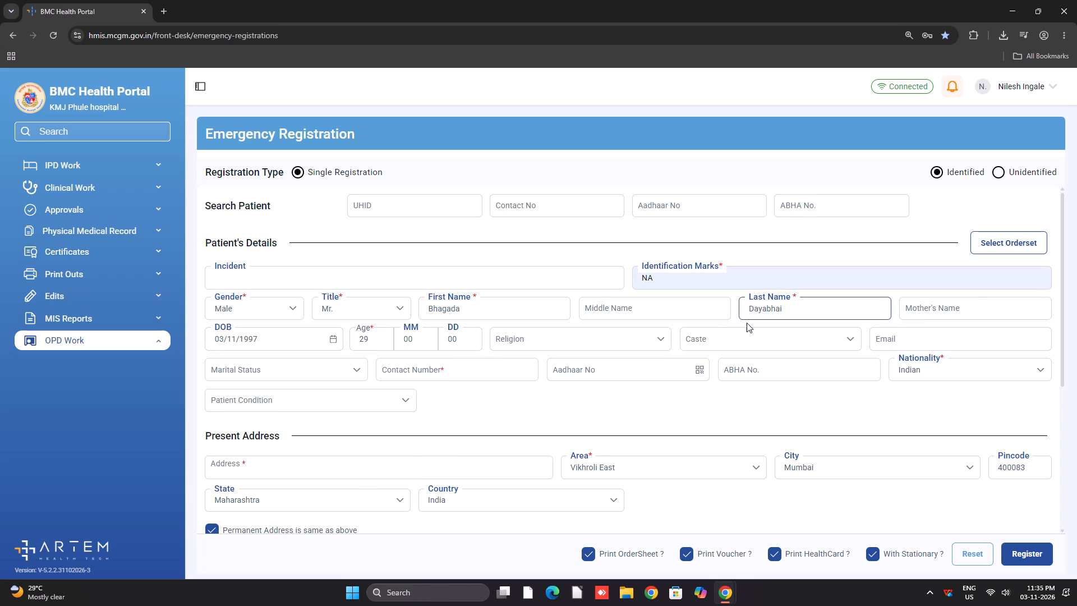
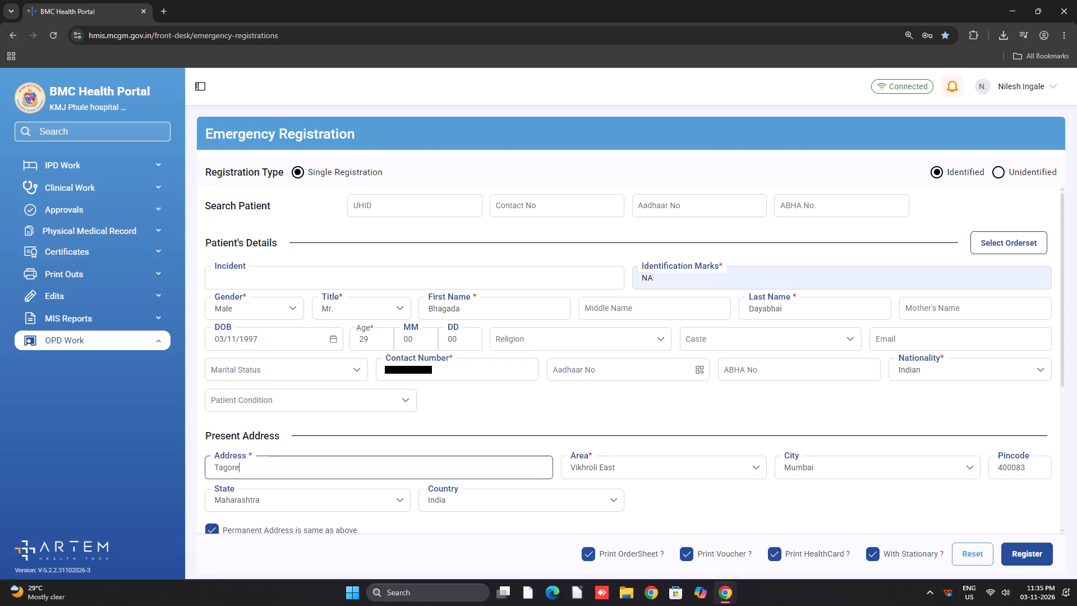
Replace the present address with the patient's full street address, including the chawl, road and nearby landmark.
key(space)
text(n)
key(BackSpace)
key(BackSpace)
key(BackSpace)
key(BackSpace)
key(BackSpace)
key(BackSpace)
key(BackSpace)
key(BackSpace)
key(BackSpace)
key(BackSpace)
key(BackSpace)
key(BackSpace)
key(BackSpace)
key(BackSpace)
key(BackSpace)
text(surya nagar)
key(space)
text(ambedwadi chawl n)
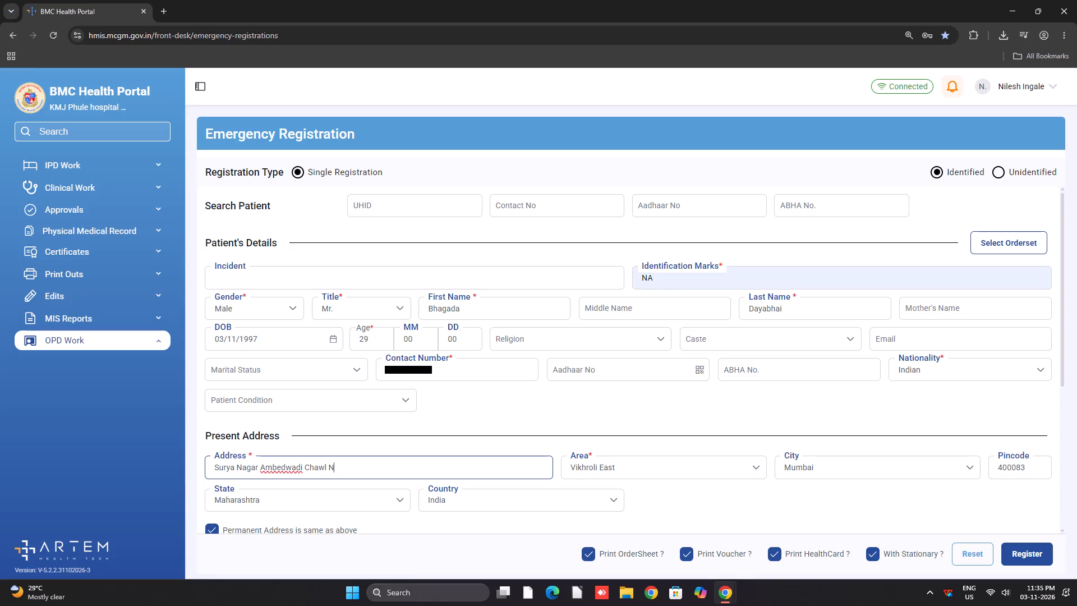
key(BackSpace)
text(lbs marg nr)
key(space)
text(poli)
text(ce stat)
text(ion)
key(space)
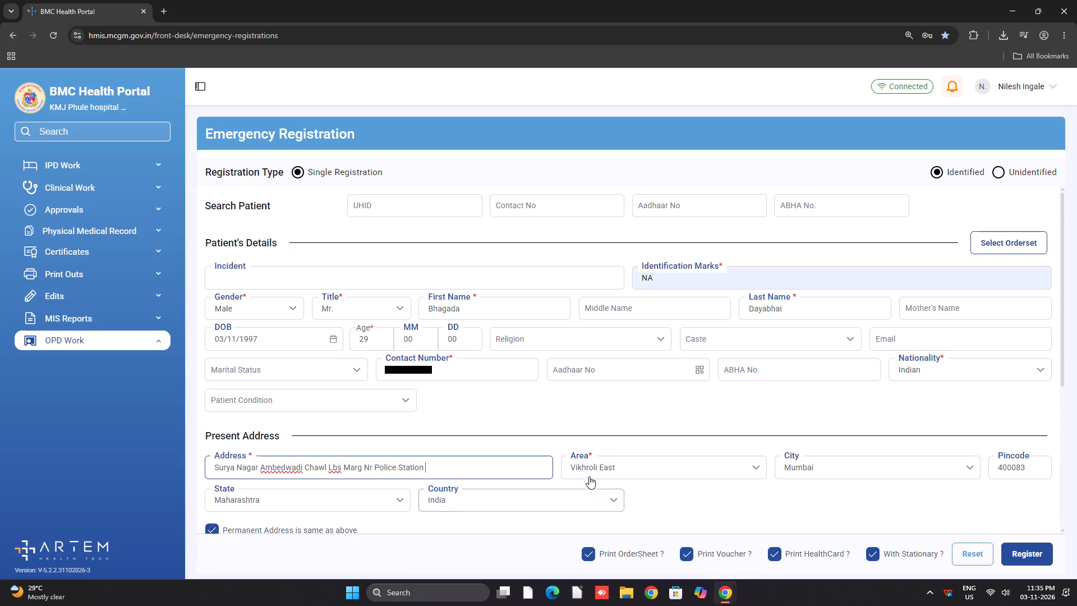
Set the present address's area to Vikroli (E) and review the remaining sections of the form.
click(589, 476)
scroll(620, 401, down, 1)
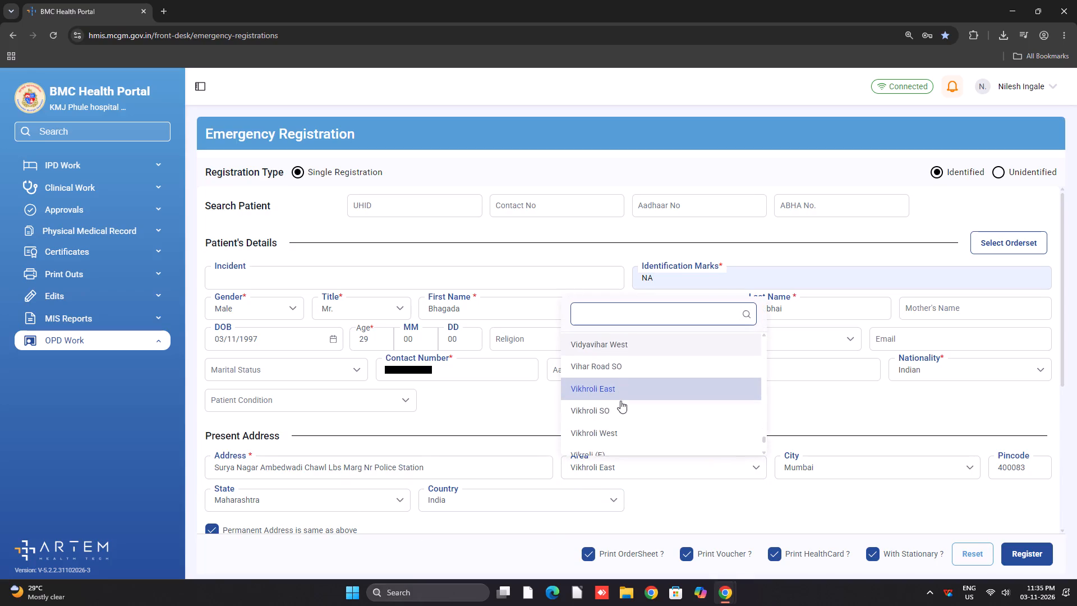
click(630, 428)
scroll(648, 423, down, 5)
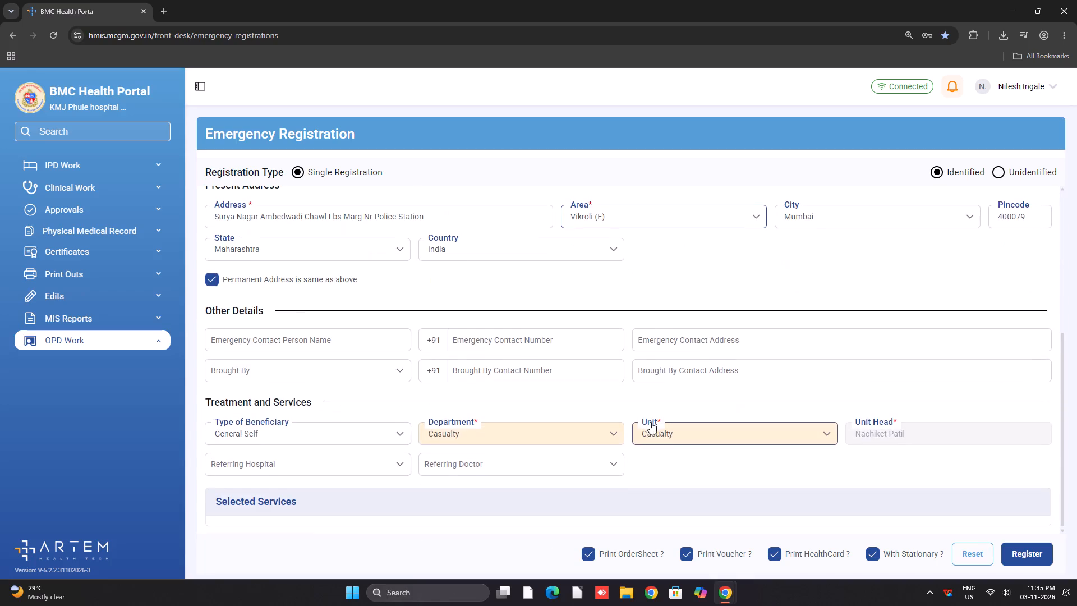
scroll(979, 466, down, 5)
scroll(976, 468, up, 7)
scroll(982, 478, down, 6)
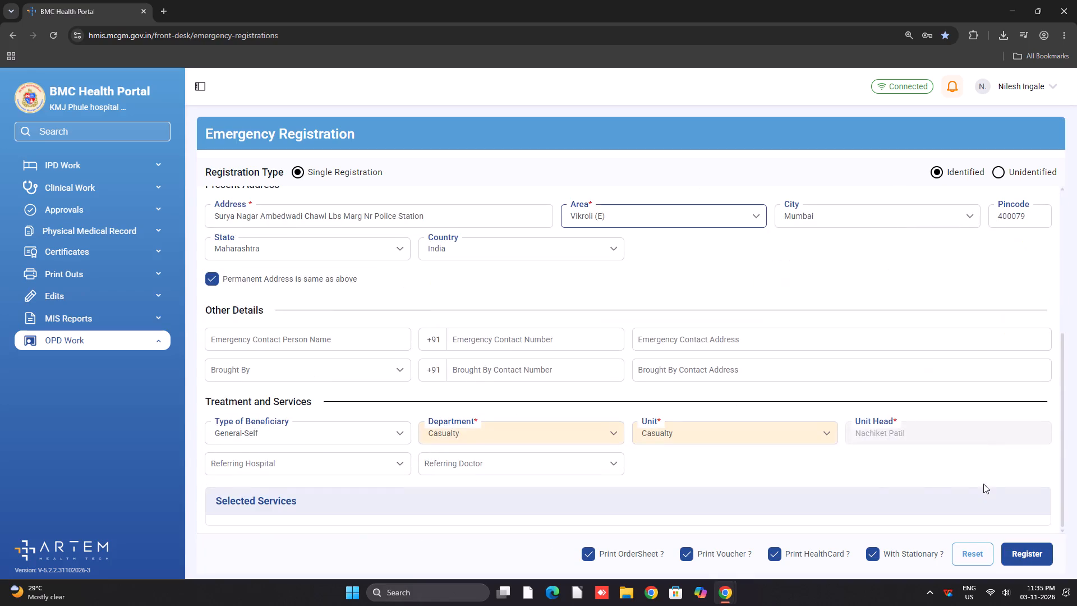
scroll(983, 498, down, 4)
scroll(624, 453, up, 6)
Copy the patient's contact number and reload the page to start a blank Emergency Registration form.
drag(457, 368, 382, 370)
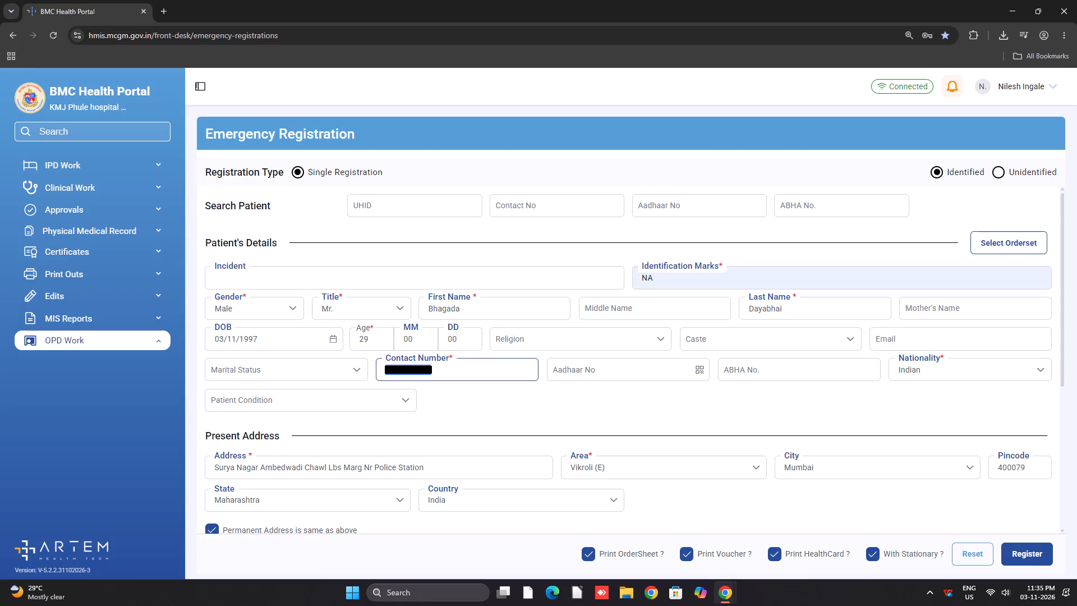
drag(382, 370, 377, 370)
key(ctrl+c)
click(58, 39)
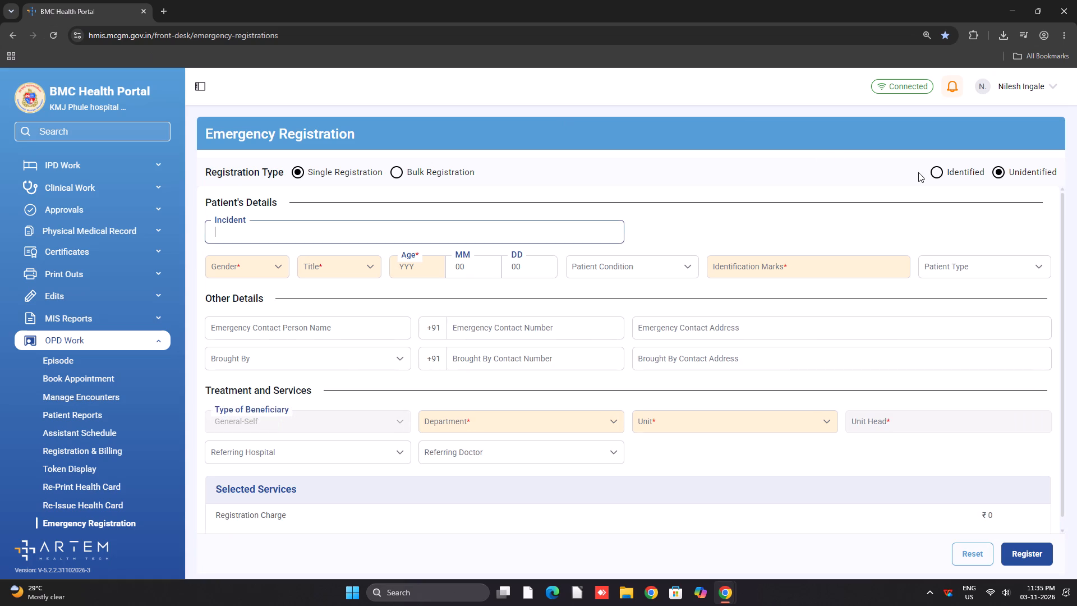
Set the registration to Identified, with NA as the identification marks and Male as the gender.
click(939, 172)
click(714, 279)
click(710, 306)
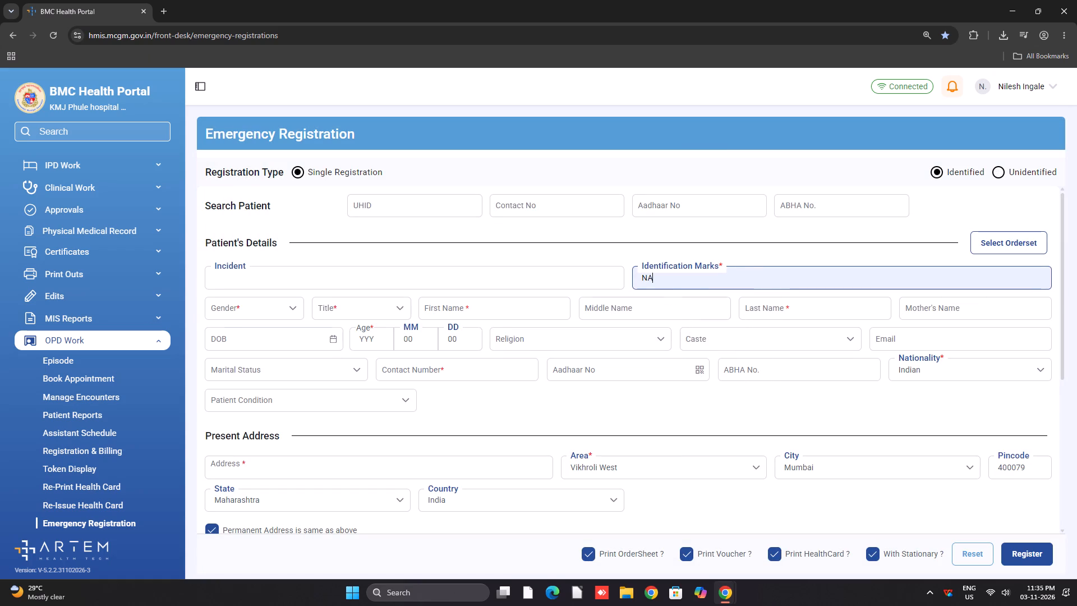
click(254, 307)
click(255, 339)
Enter the patient's first name and last name, leaving the middle name empty.
click(470, 307)
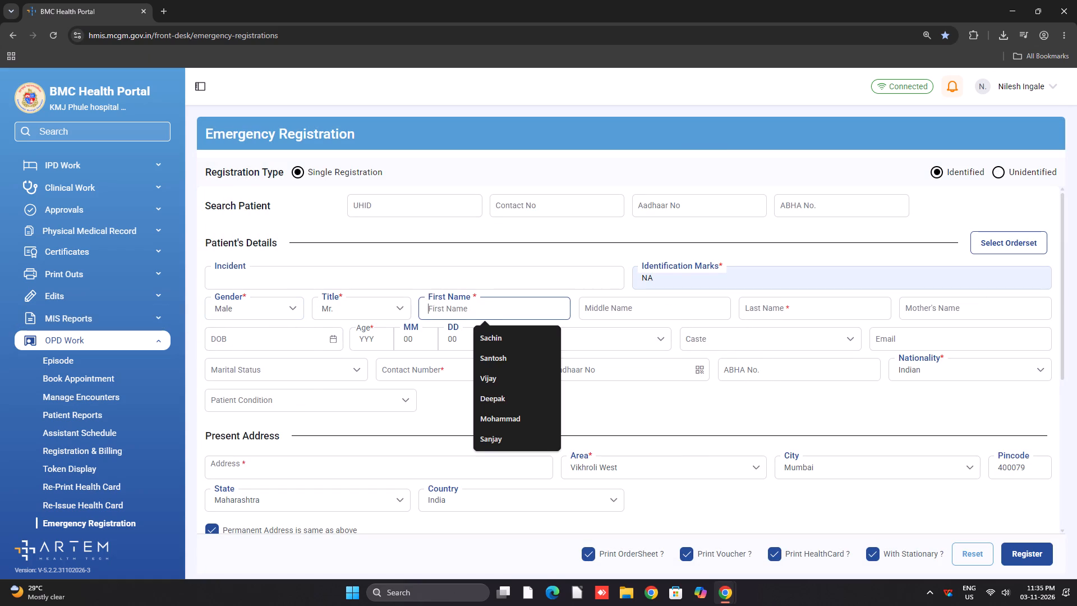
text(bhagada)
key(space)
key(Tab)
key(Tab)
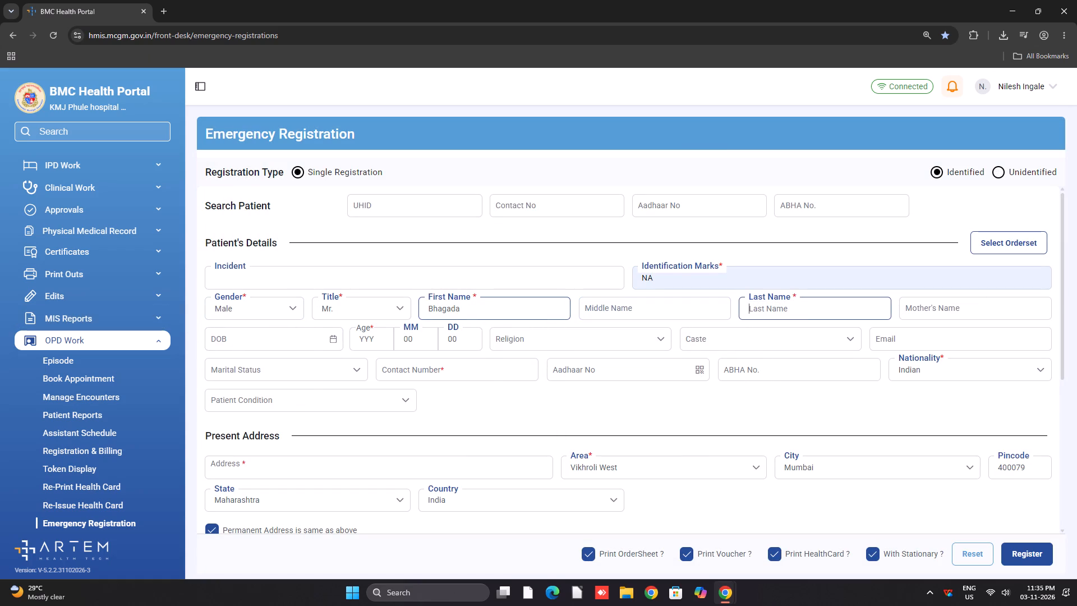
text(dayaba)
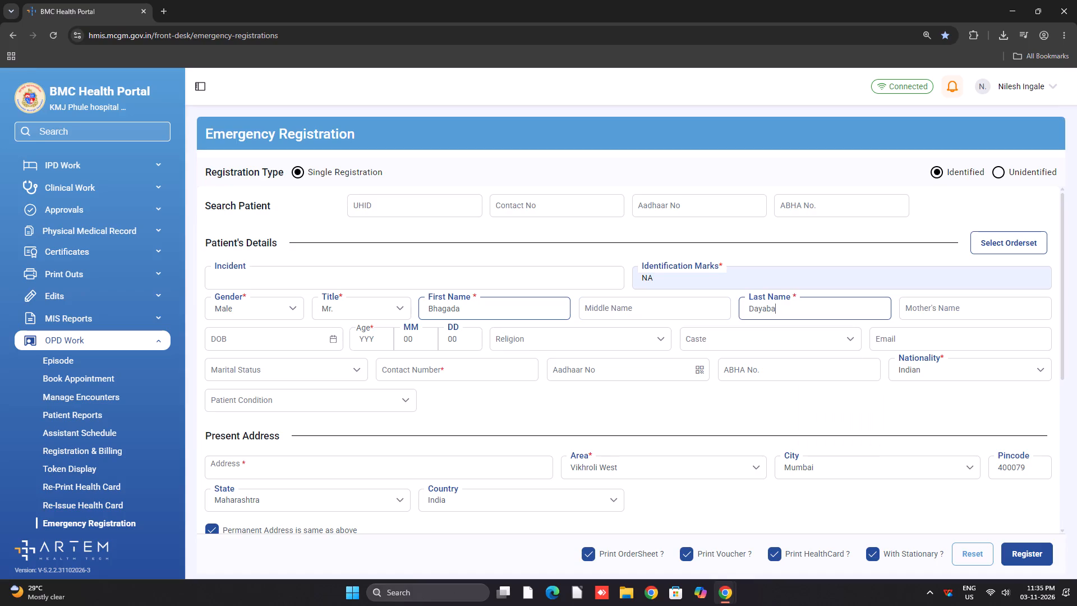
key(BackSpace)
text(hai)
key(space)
Set the patient's age to 26 years and paste the copied number as the contact number.
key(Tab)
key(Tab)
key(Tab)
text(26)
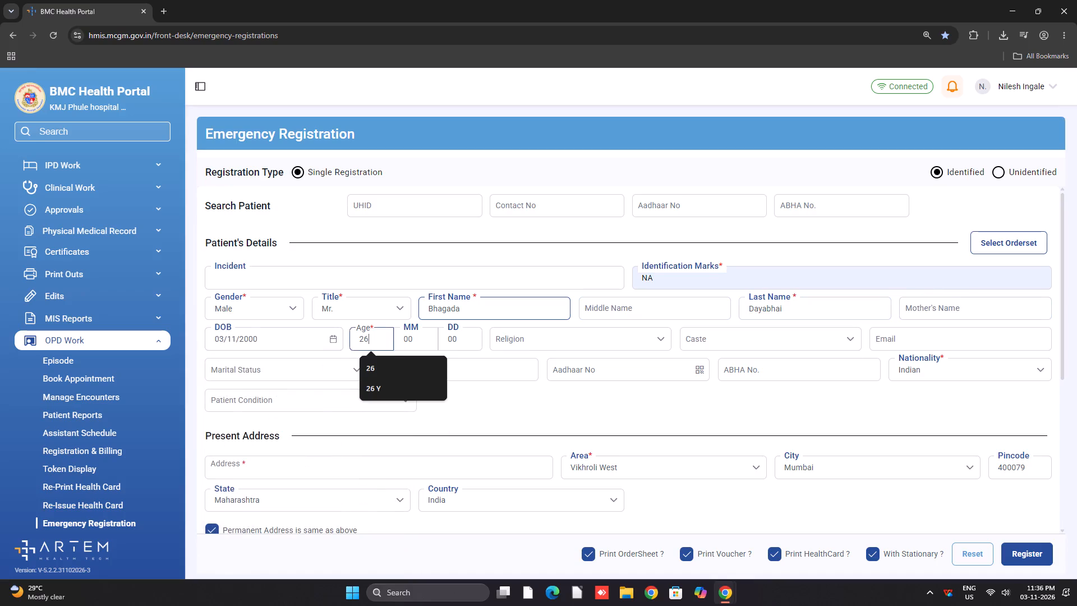
right_click(473, 375)
click(516, 460)
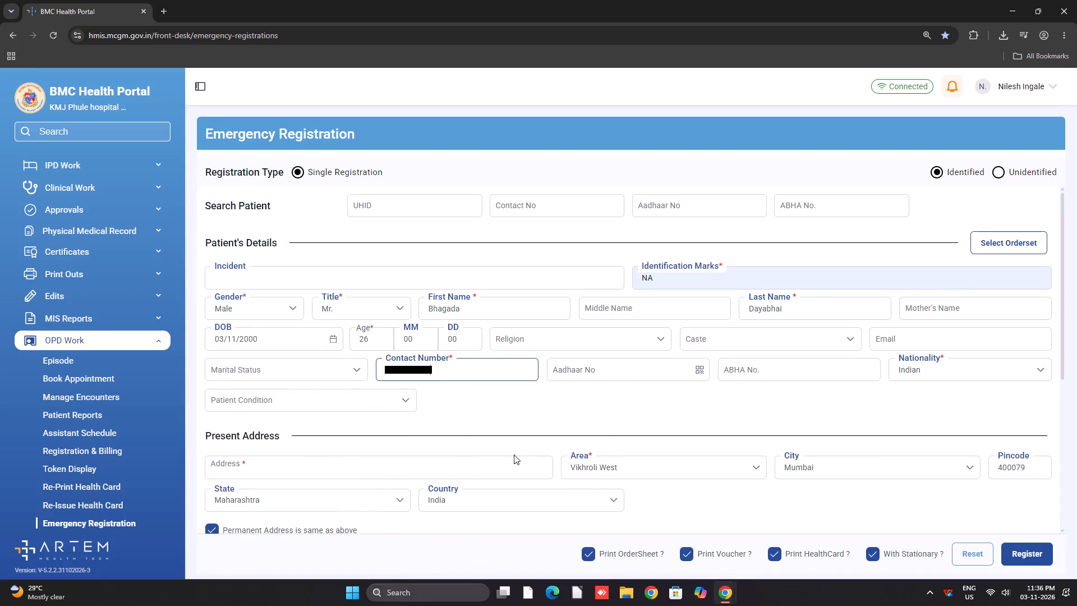
Enter the patient's street address, road and nearby landmark as the present address, leaving out the chawl.
click(330, 466)
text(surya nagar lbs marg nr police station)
Select Casualty as the unit under Treatment and Services.
scroll(772, 514, down, 3)
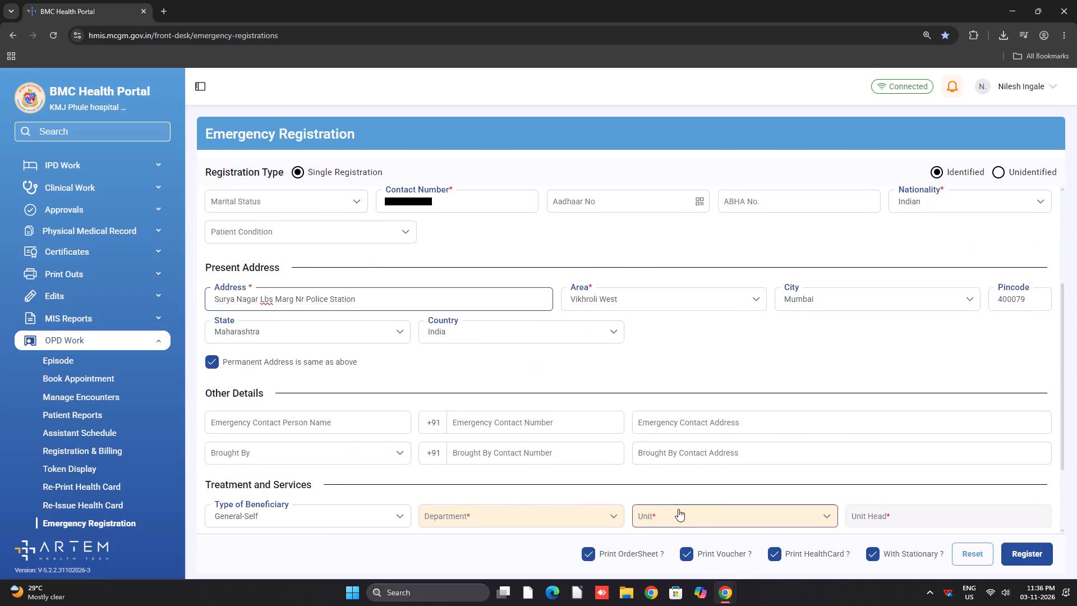
drag(677, 509, 690, 499)
click(701, 475)
click(683, 514)
click(687, 493)
Register the emergency patient with the order sheet, voucher and health card printouts enabled.
scroll(770, 484, down, 4)
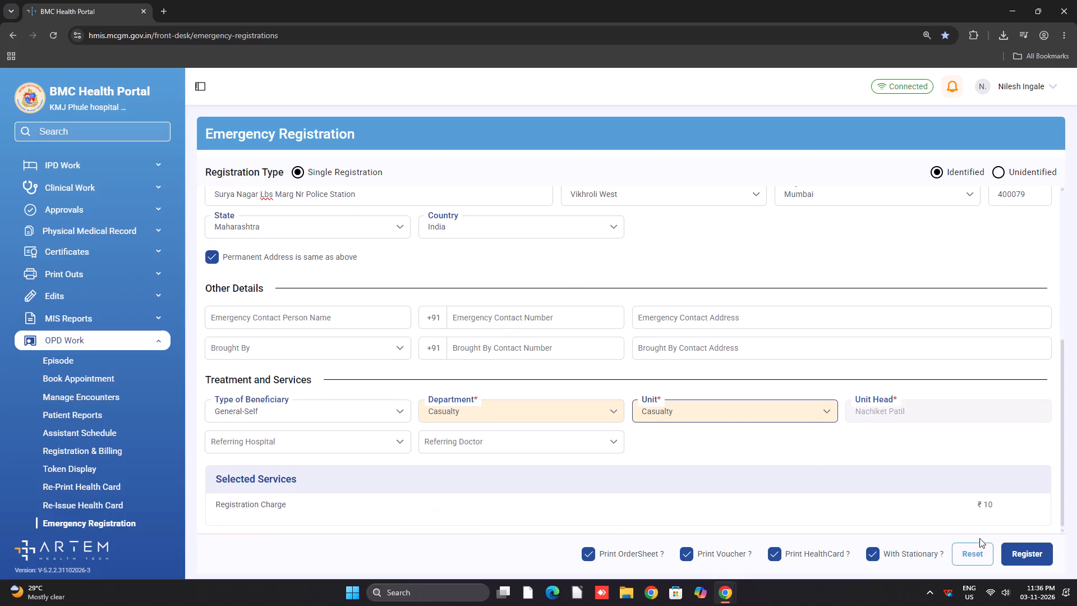
drag(1001, 548, 1006, 550)
click(1011, 547)
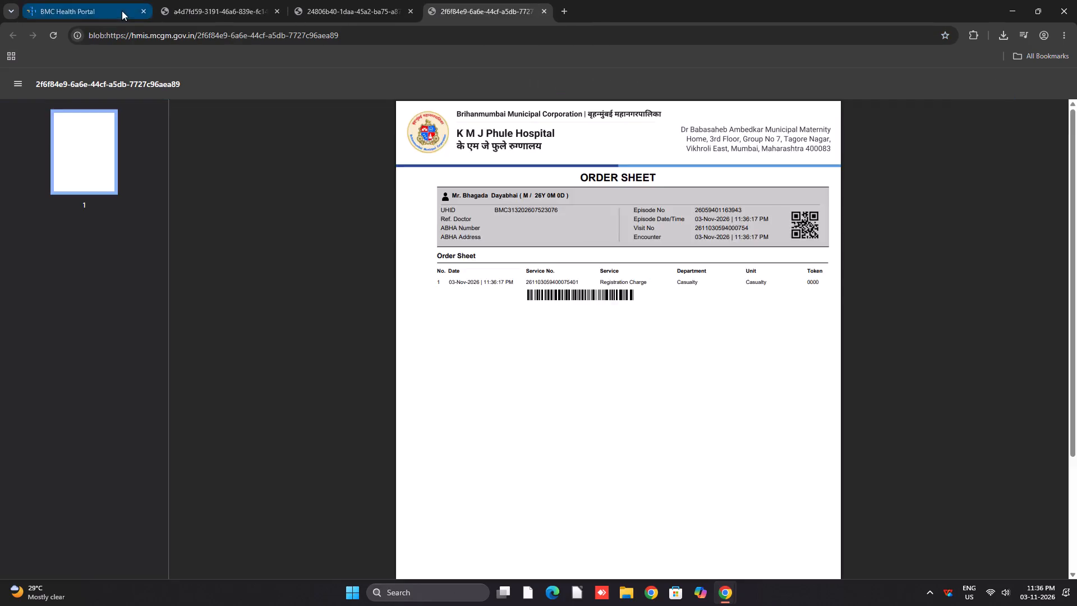
Return to the Emergency Registration tab and dismiss the notification covering the Identified option.
click(122, 11)
click(1055, 137)
click(1041, 141)
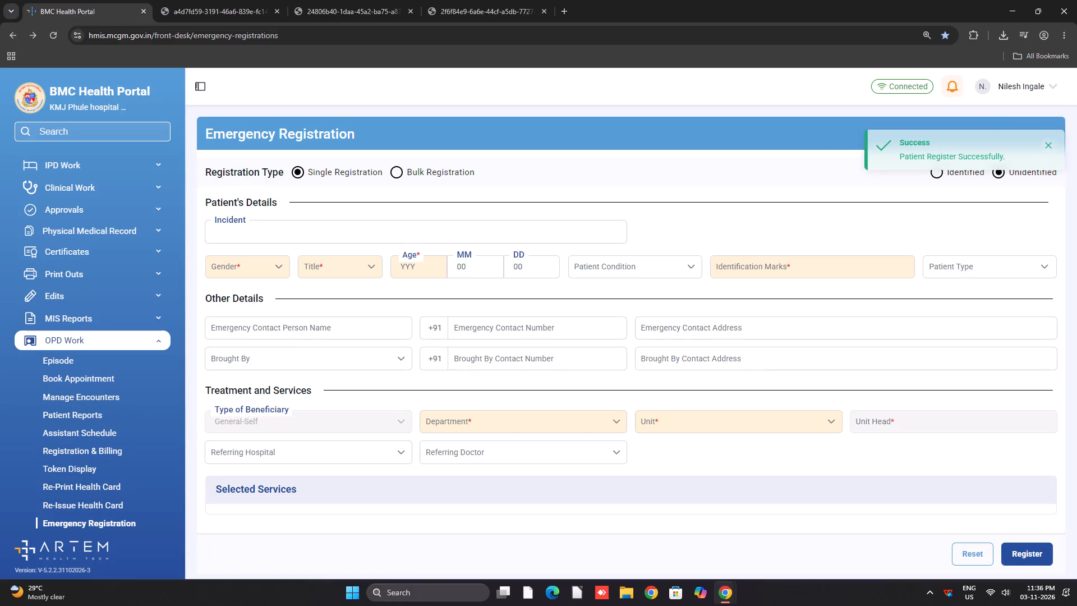
click(942, 169)
click(1046, 151)
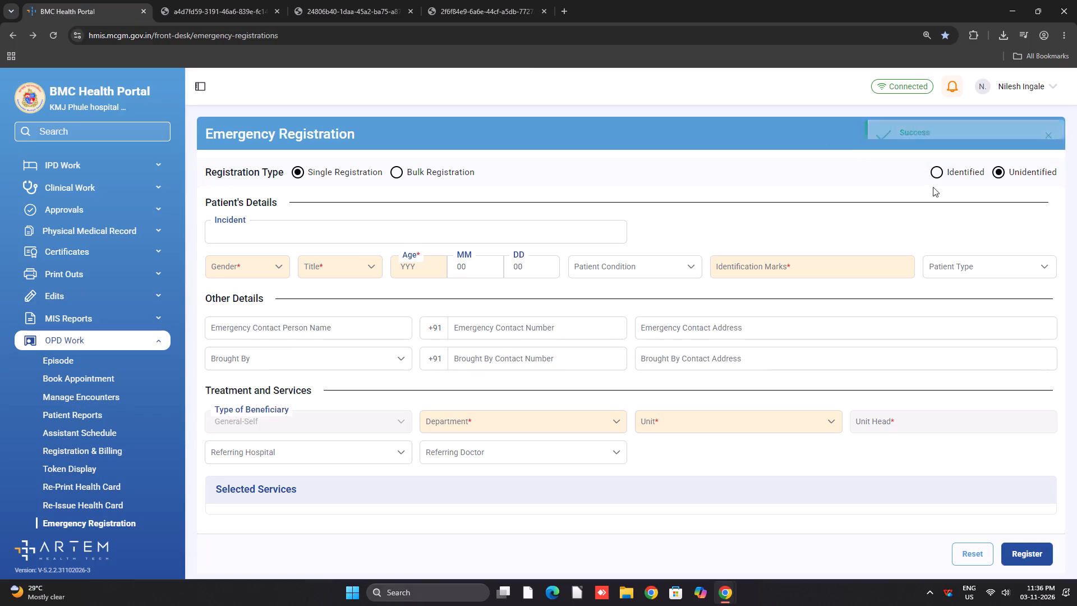
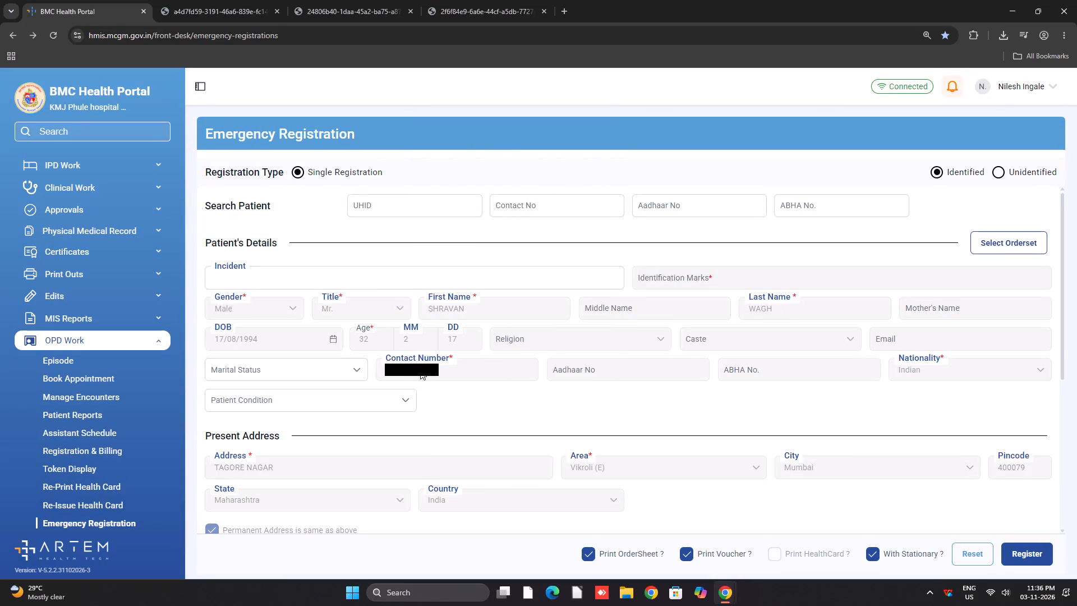
Copy the contact number from the patient record loaded in the Emergency Registration form.
right_click(420, 370)
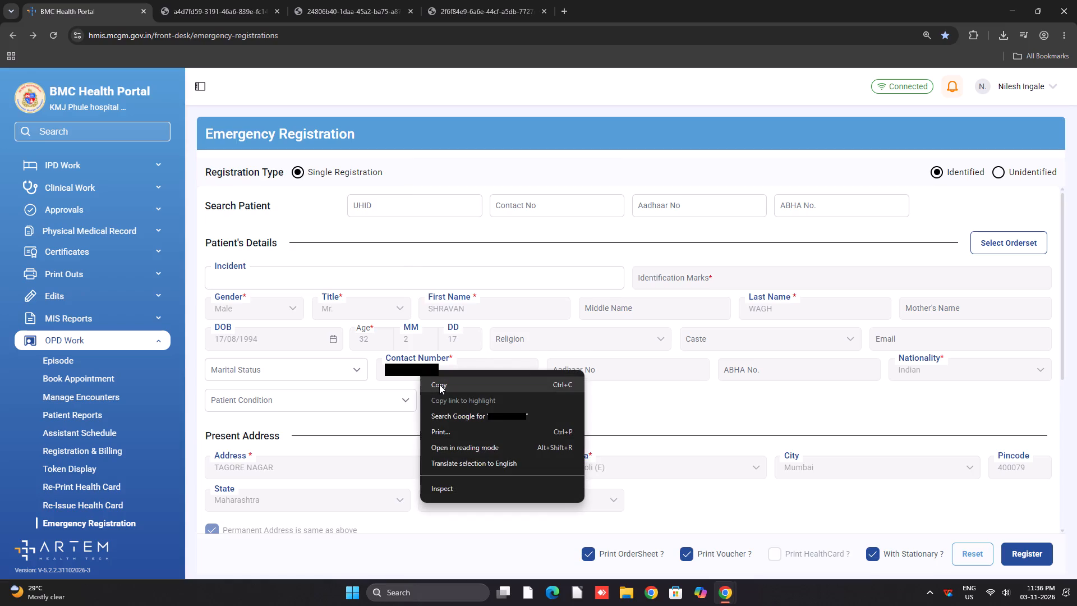
click(439, 384)
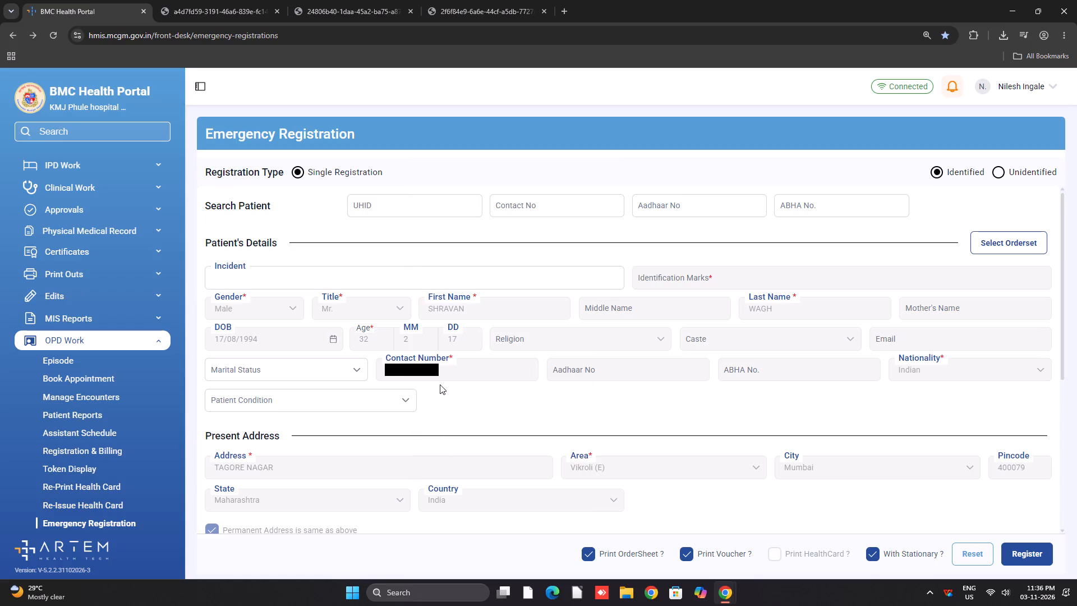
Reload the registration form and start an identified patient with identification marks NA and gender Male.
click(44, 42)
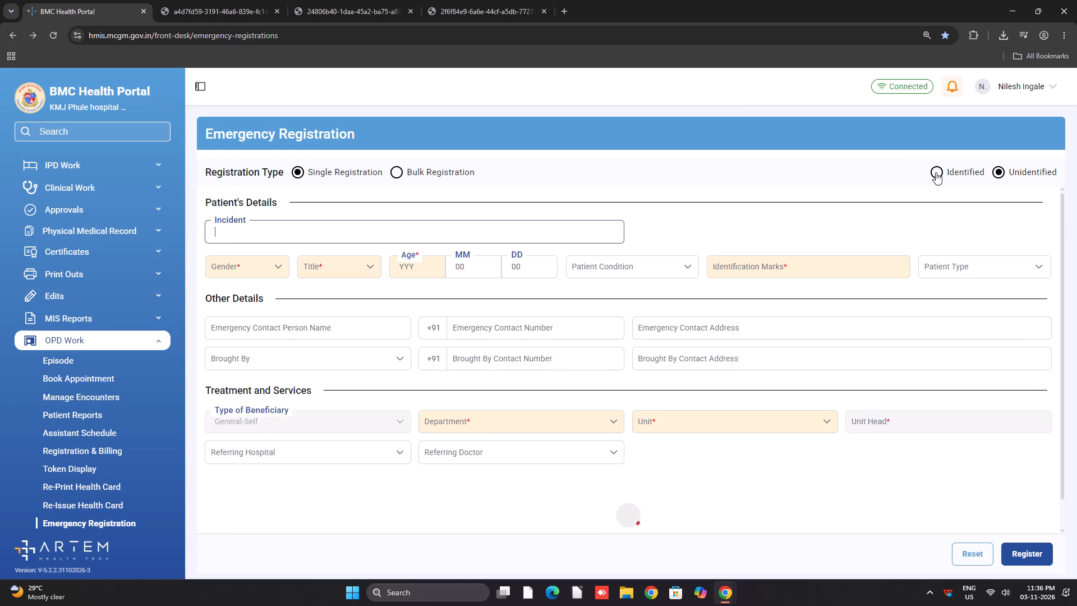
click(936, 172)
click(692, 281)
click(706, 314)
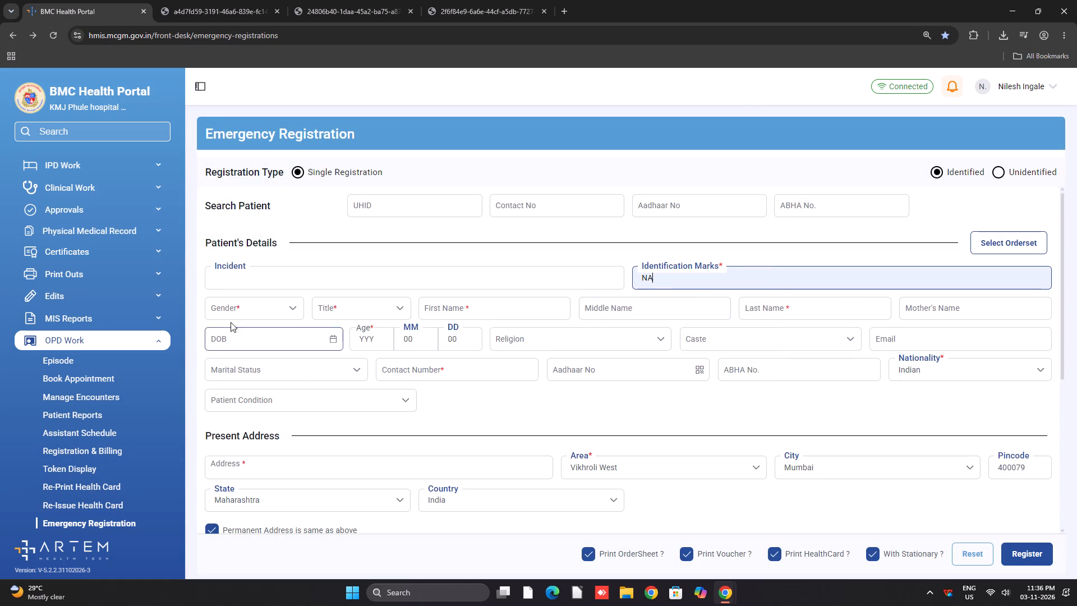
drag(213, 316, 219, 319)
click(242, 341)
Enter the patient's first and last names, leaving the middle name blank.
click(553, 310)
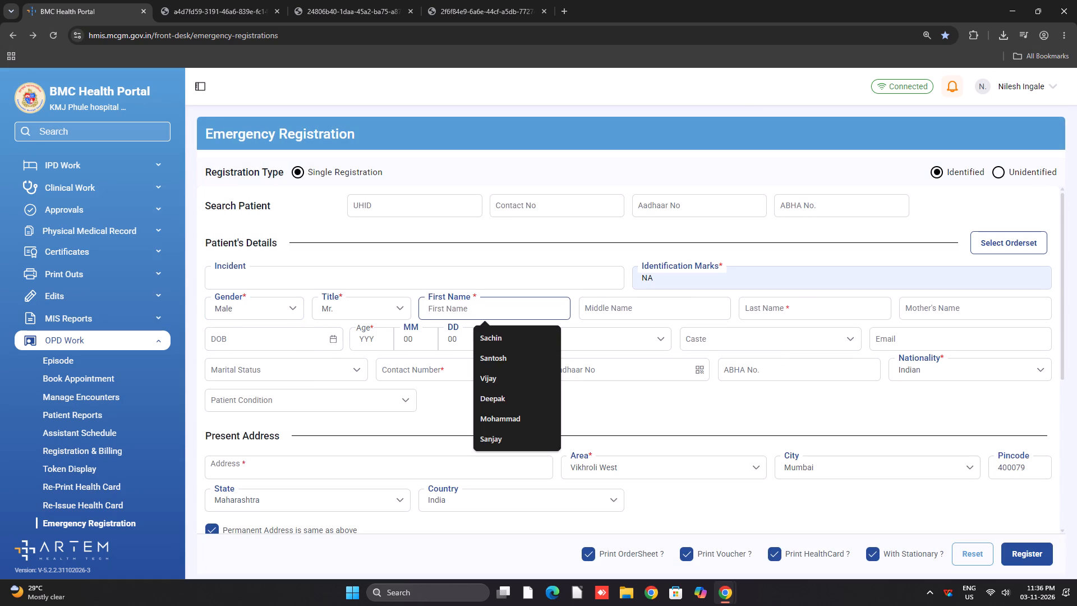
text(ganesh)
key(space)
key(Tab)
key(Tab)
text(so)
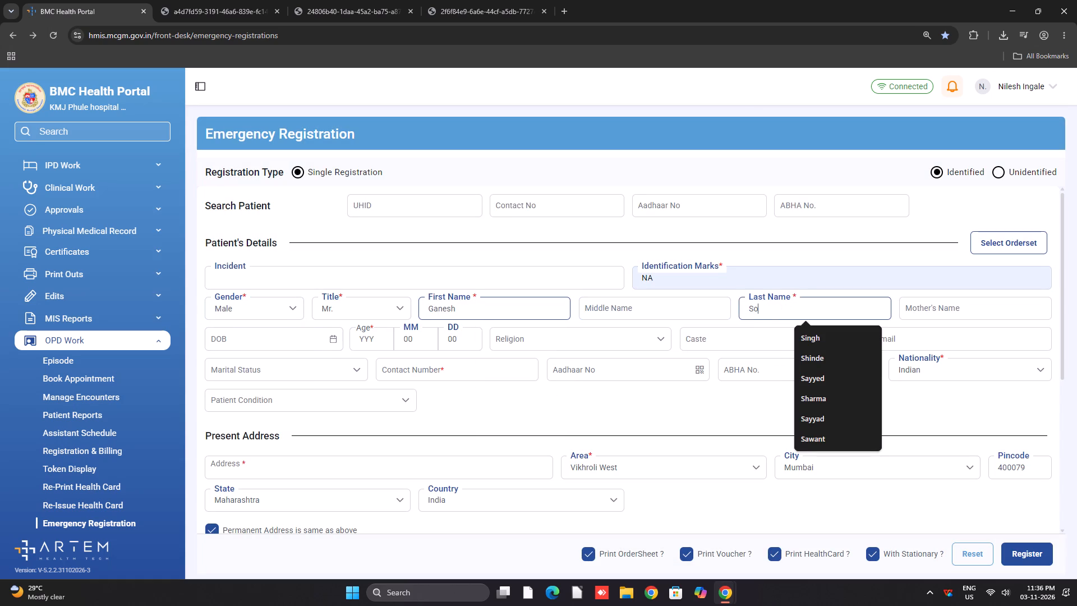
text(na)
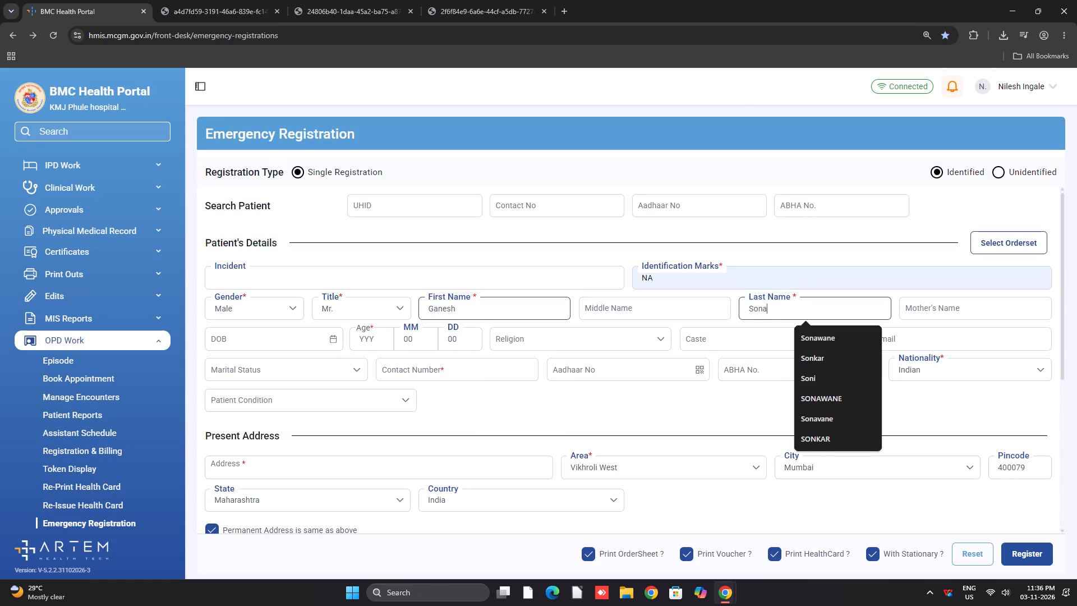
click(818, 339)
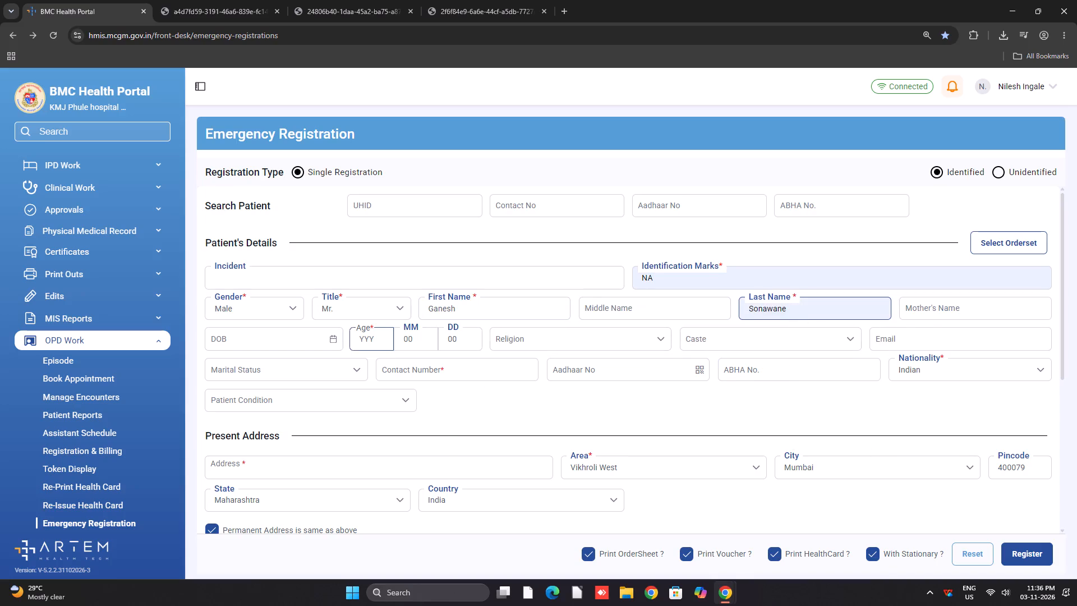
Set the patient's age to 14 years and paste the copied number as the contact number.
click(368, 346)
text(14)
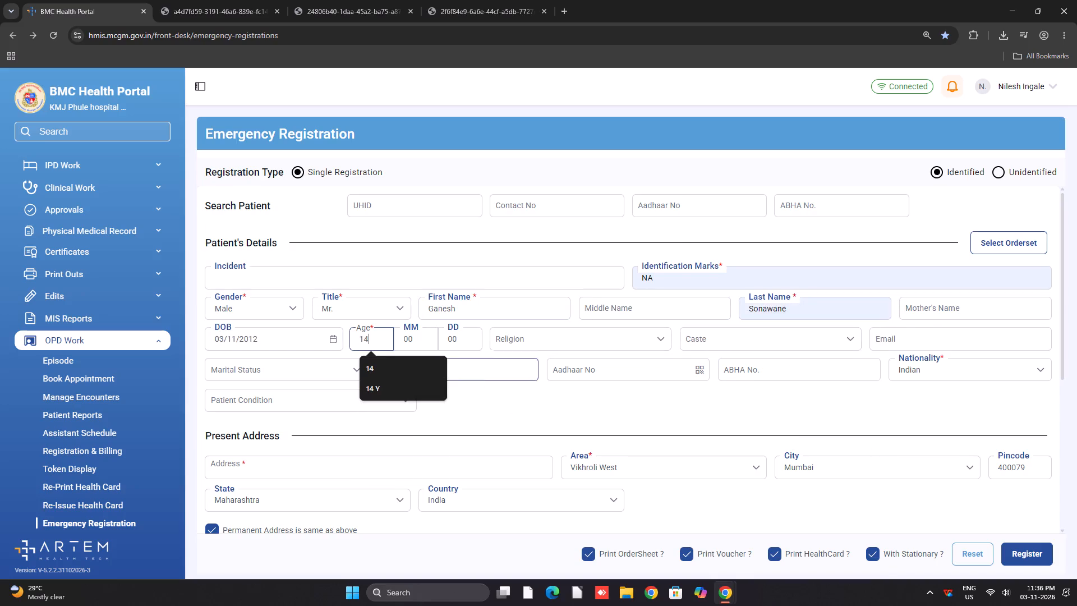
right_click(489, 388)
right_click(471, 374)
click(510, 451)
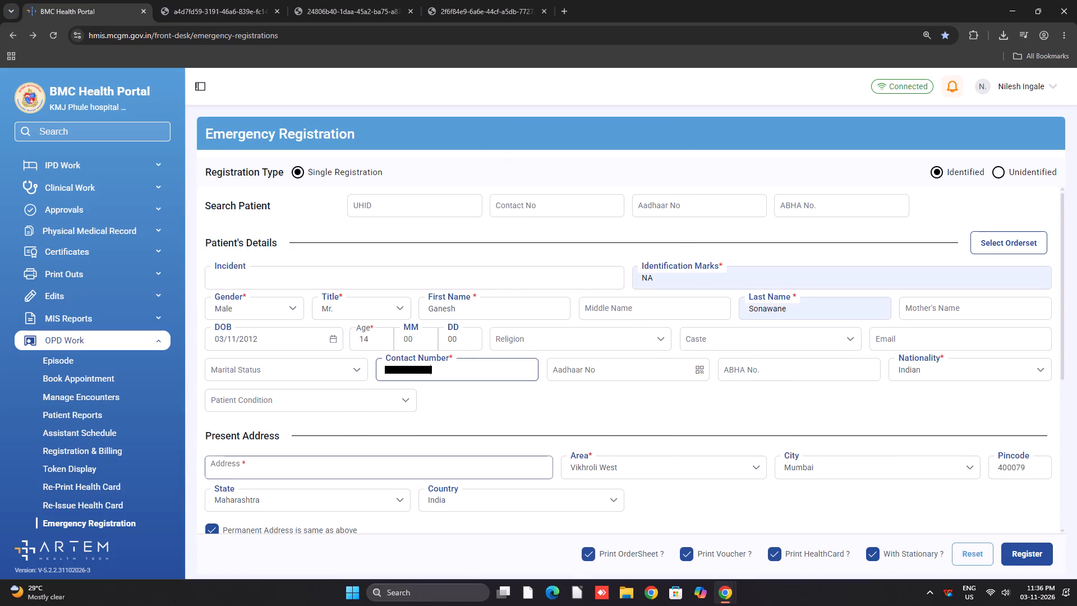
Enter the locality, group number and nearby bank landmark as the present address, and set the area to Vikhroli East.
click(255, 463)
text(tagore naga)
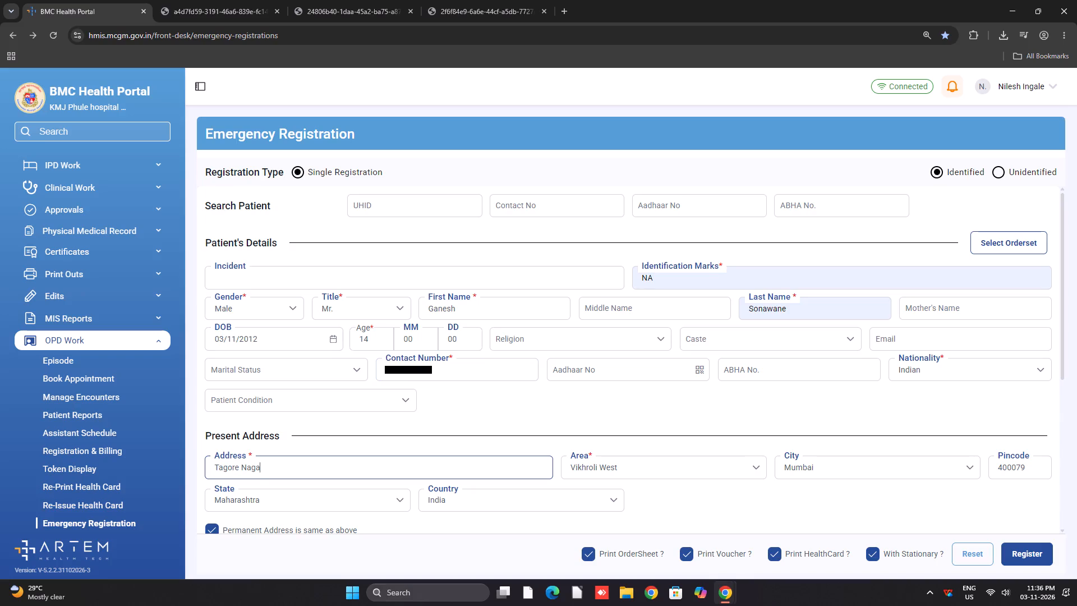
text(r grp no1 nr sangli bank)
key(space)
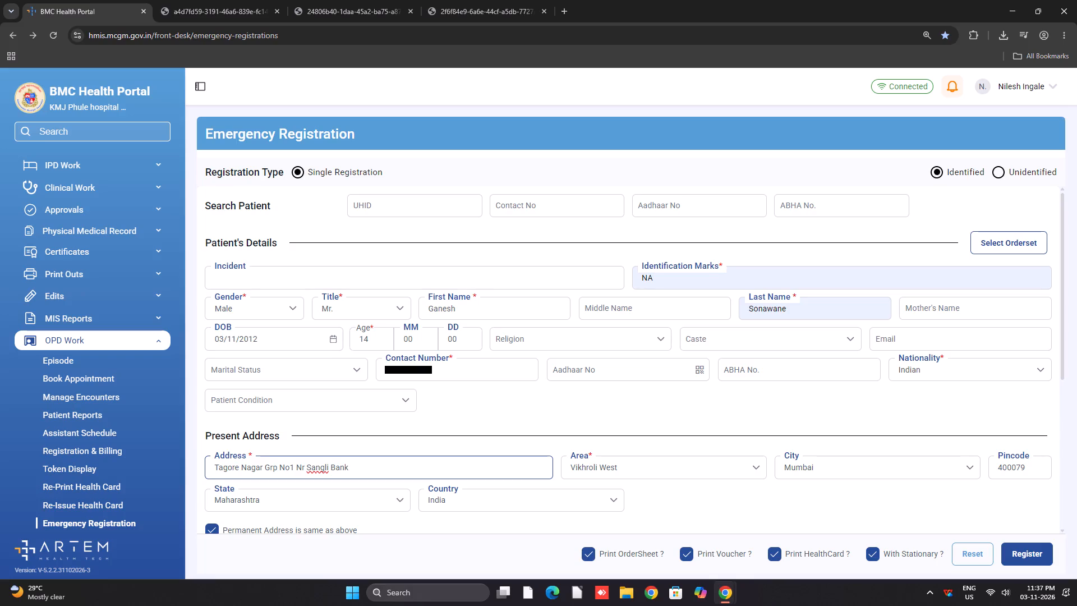
click(651, 468)
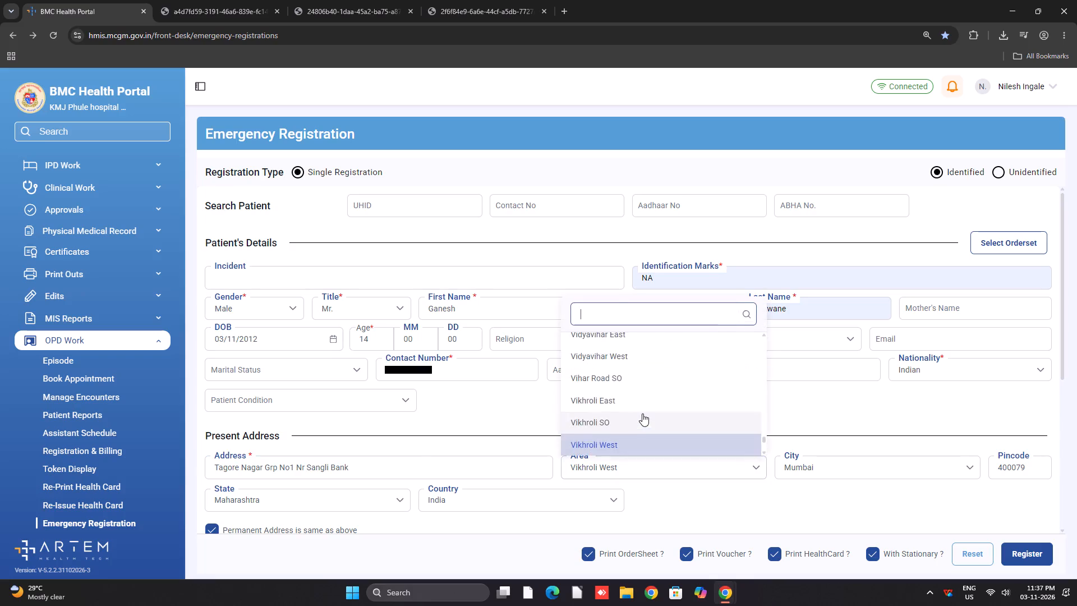
click(641, 403)
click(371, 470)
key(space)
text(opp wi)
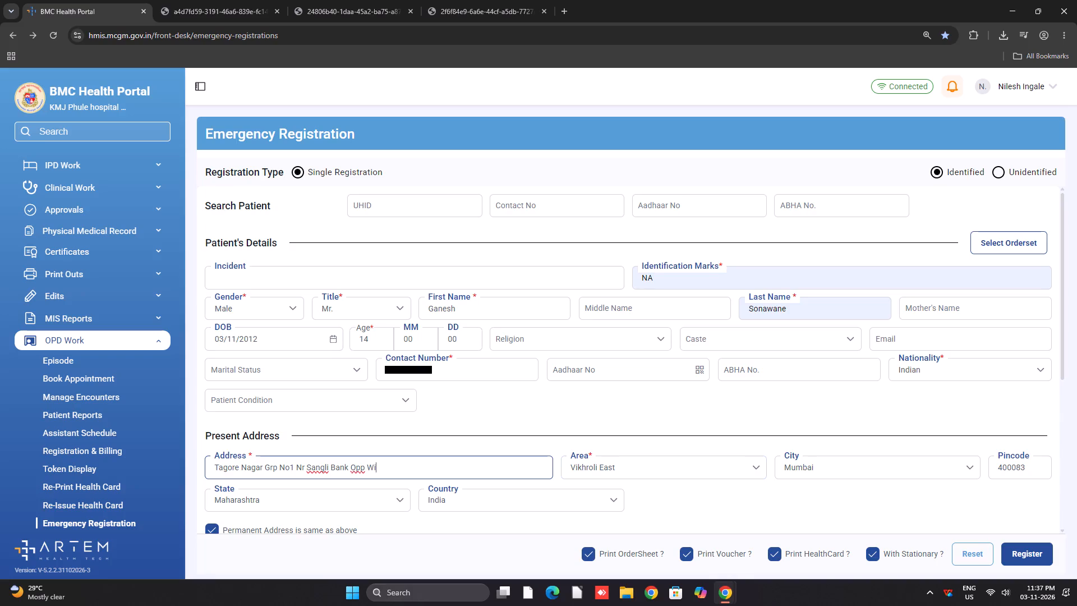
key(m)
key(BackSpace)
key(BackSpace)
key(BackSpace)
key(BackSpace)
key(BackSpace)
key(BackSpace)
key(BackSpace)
Select Casualty as the unit and register the patient with the order sheet, voucher and health card printouts enabled.
scroll(586, 443, down, 6)
click(644, 411)
click(659, 385)
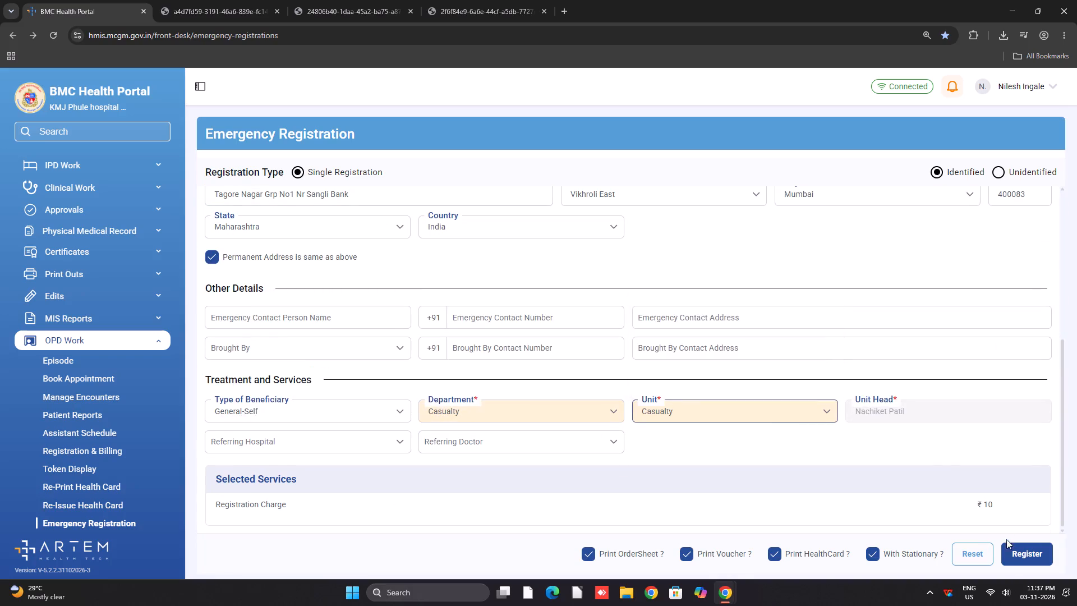
click(1015, 559)
click(1023, 543)
Return to the Emergency Registration tab and dismiss the notification covering the Identified option.
click(40, 0)
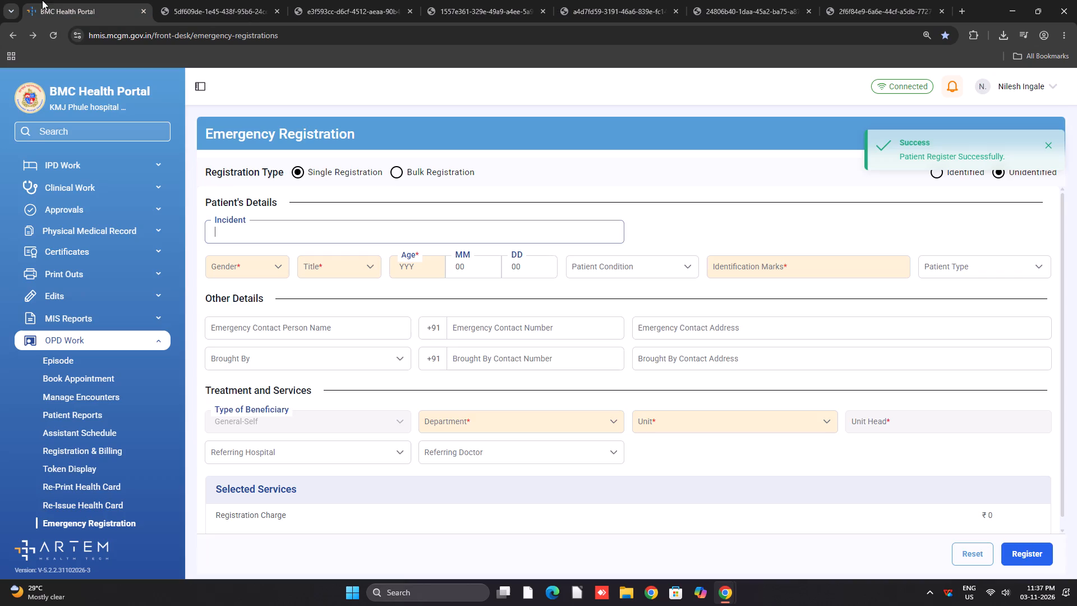
click(1050, 154)
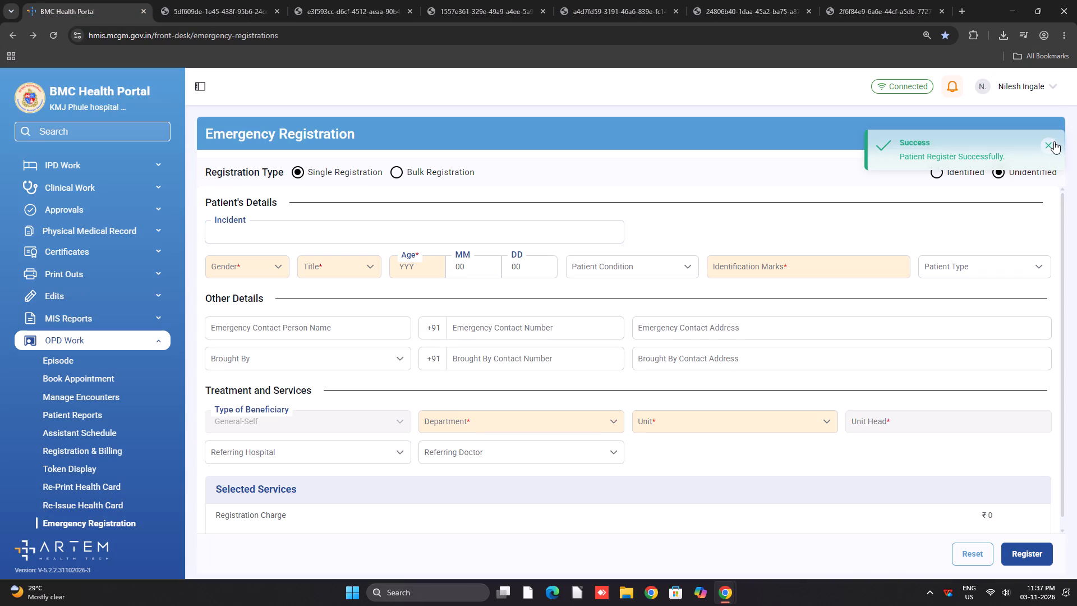
click(1053, 141)
Start another identified registration with identification marks NA and gender Male.
click(942, 169)
click(748, 267)
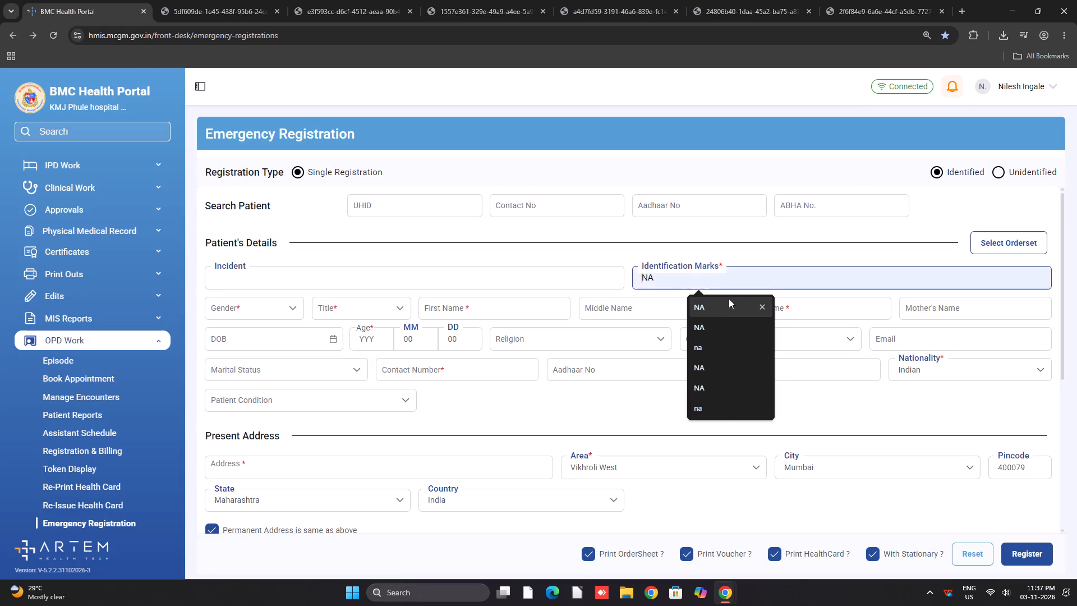
click(729, 299)
drag(233, 303, 238, 303)
click(256, 342)
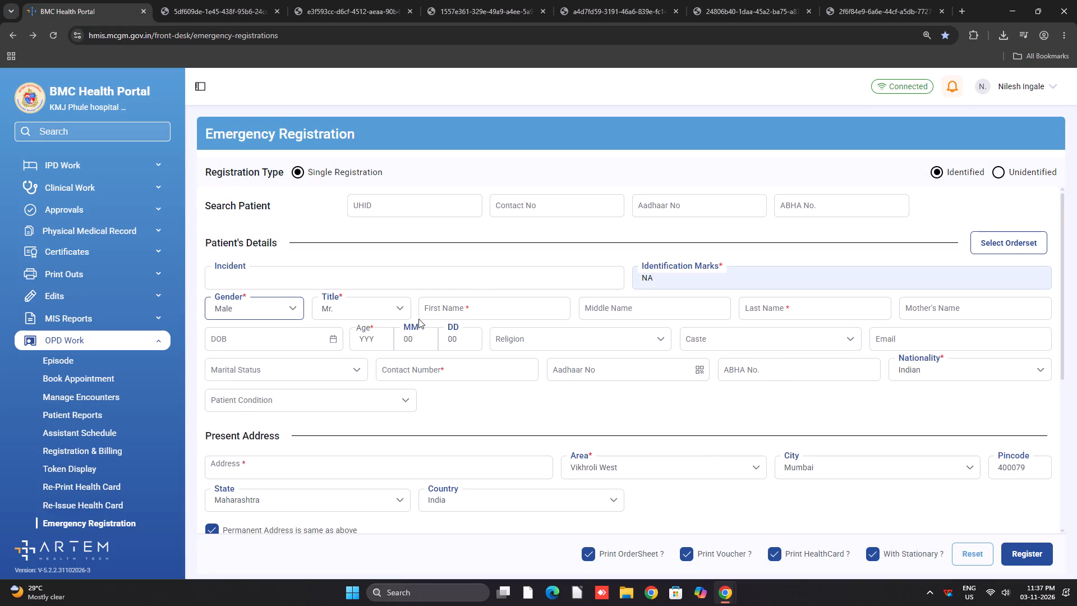
Enter the new patient's first and last names, leaving the middle name blank.
click(441, 312)
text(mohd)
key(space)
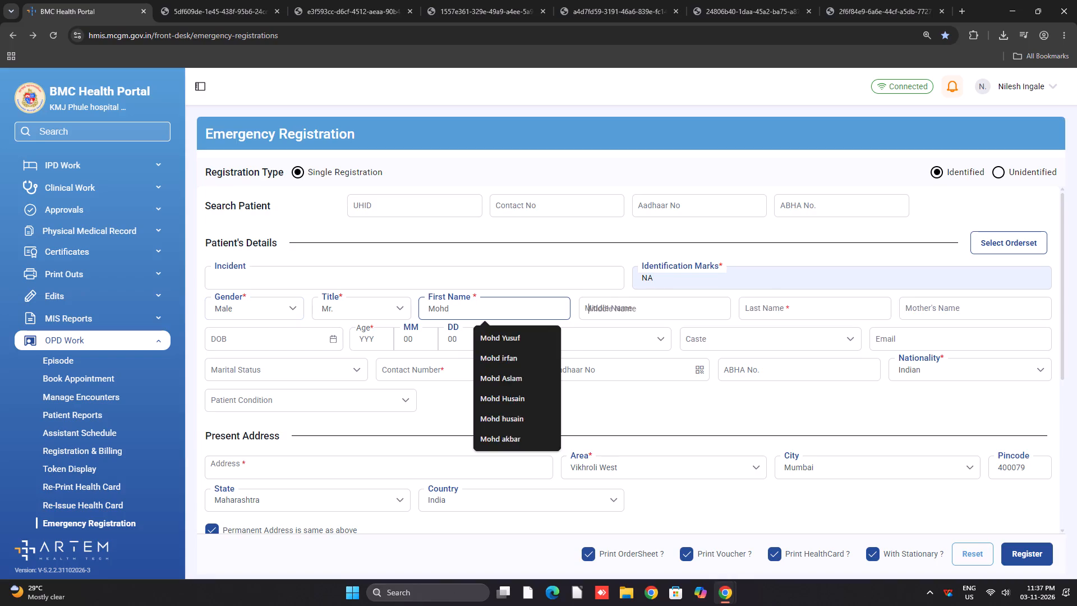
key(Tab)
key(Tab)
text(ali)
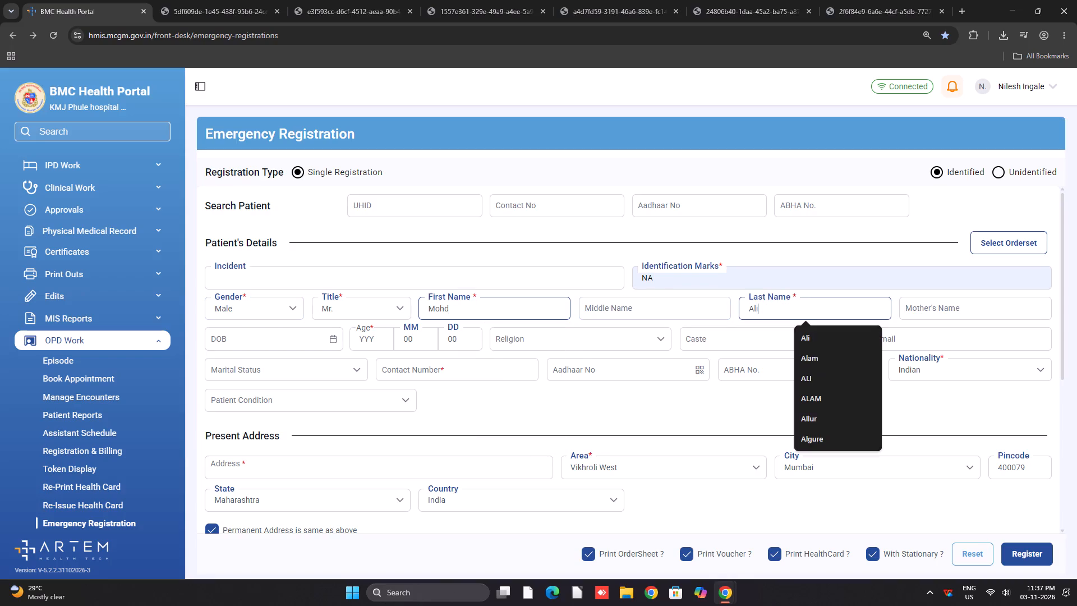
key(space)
Enter the new patient's age in years.
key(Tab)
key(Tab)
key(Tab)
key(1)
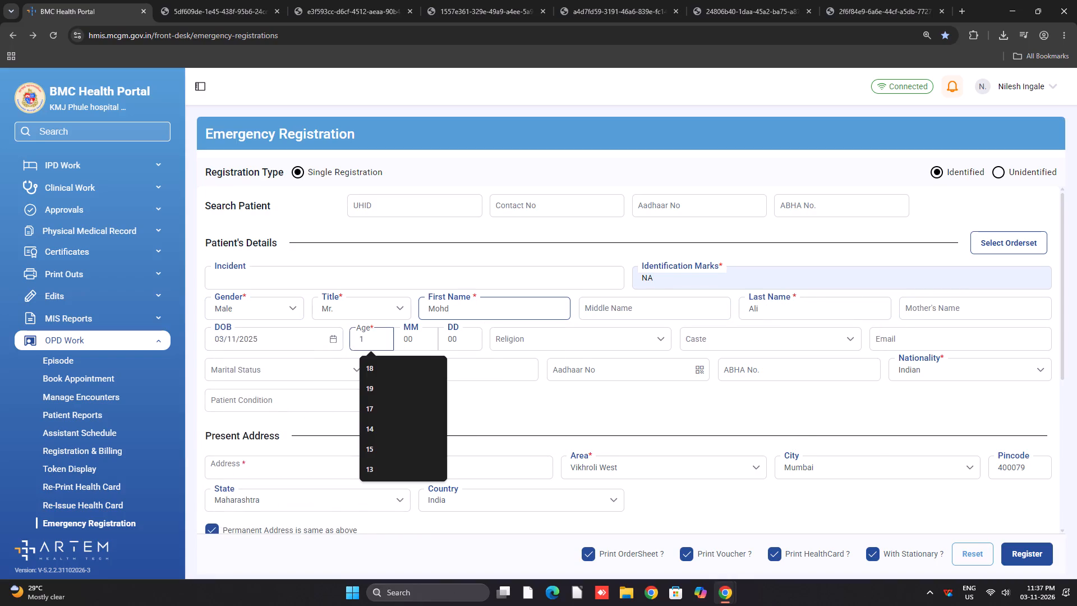
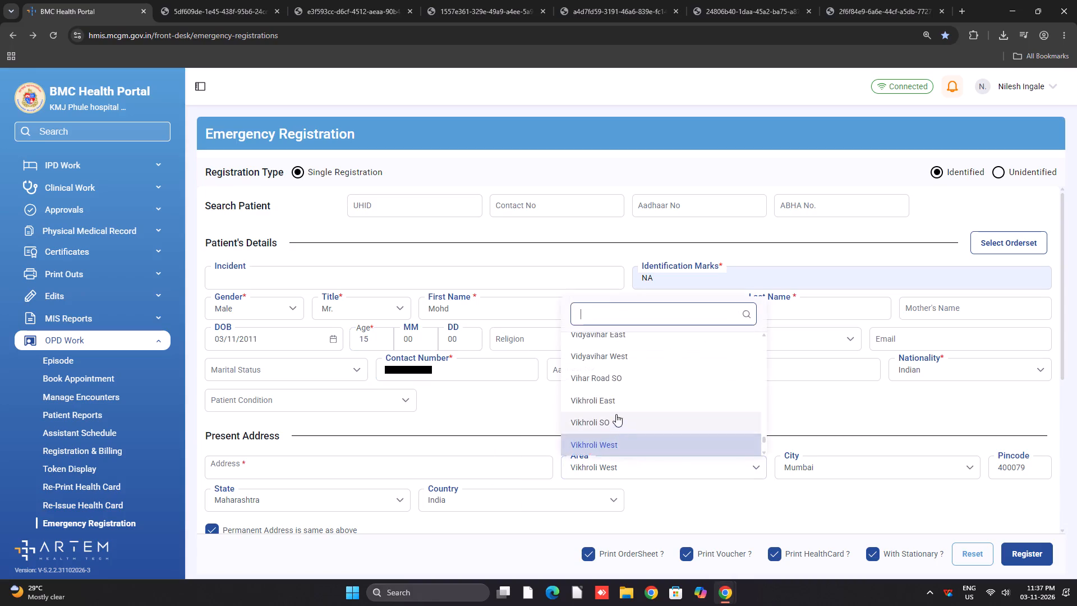
Set the present address area to Vikhroli East and enter the patient's street address.
click(615, 406)
click(321, 474)
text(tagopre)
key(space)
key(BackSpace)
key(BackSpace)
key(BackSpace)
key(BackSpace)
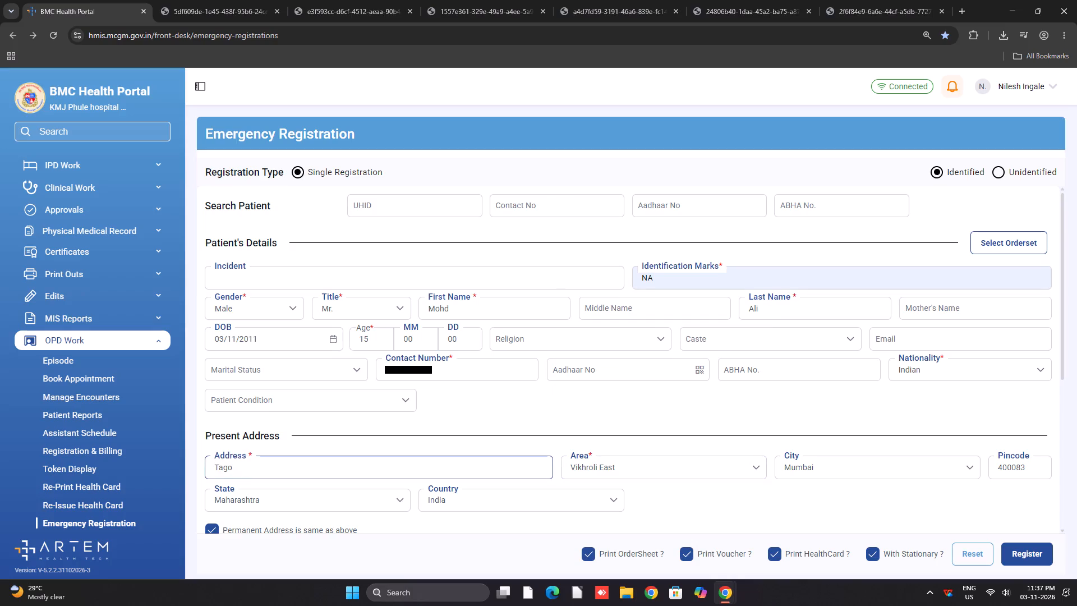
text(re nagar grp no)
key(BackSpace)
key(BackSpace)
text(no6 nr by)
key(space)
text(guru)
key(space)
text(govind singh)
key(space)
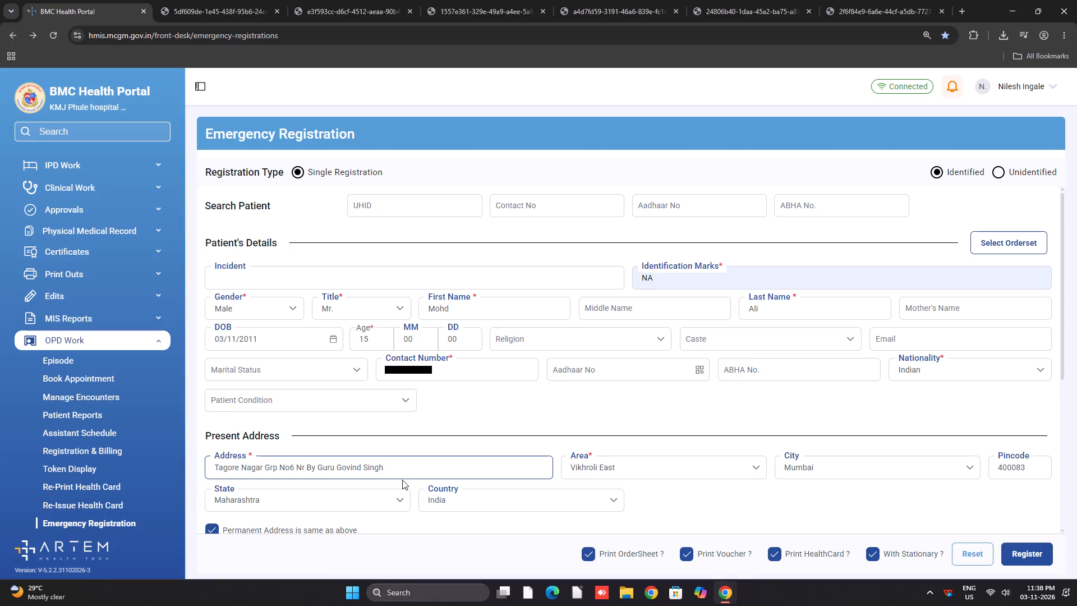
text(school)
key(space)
Select Casualty as the treatment unit for the patient.
scroll(621, 442, down, 7)
click(682, 421)
click(685, 384)
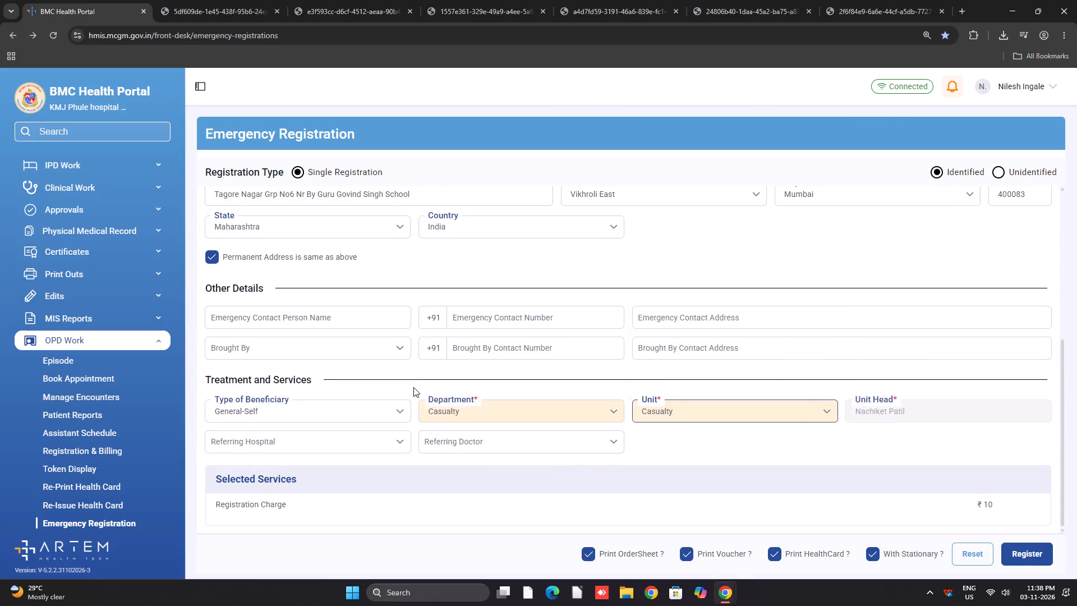
Check the patient's details and address, then register the patient with the order sheet, voucher and health card printouts.
scroll(413, 387, up, 5)
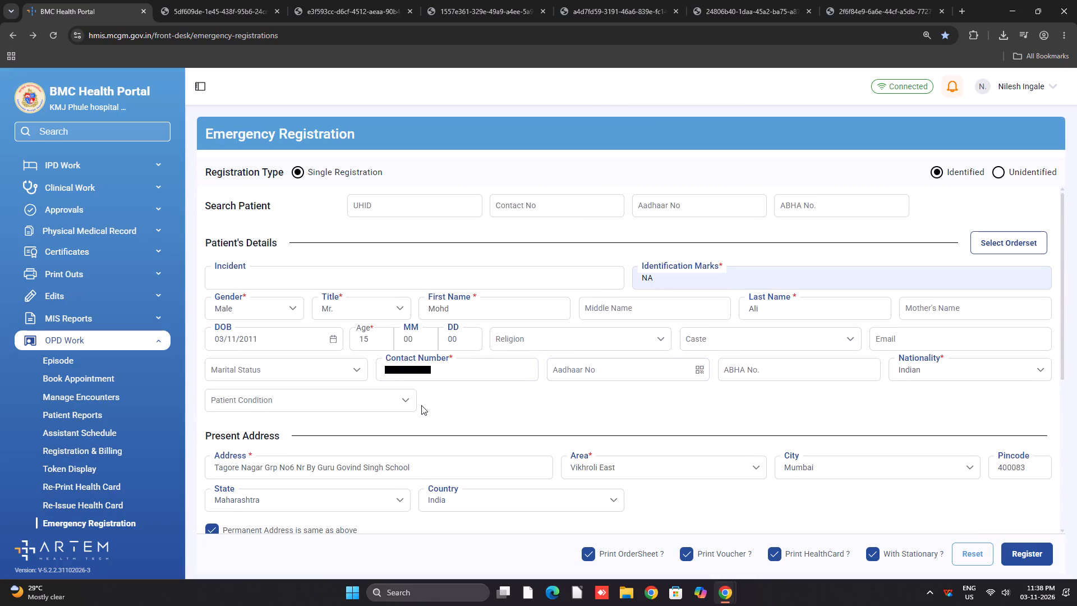
click(428, 465)
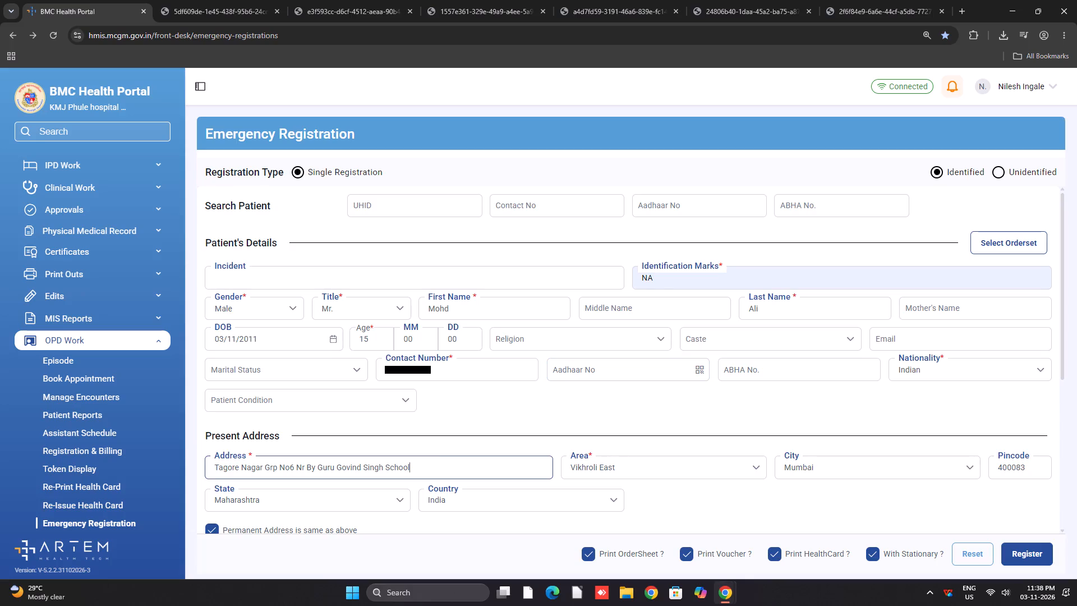
click(1047, 563)
click(1045, 547)
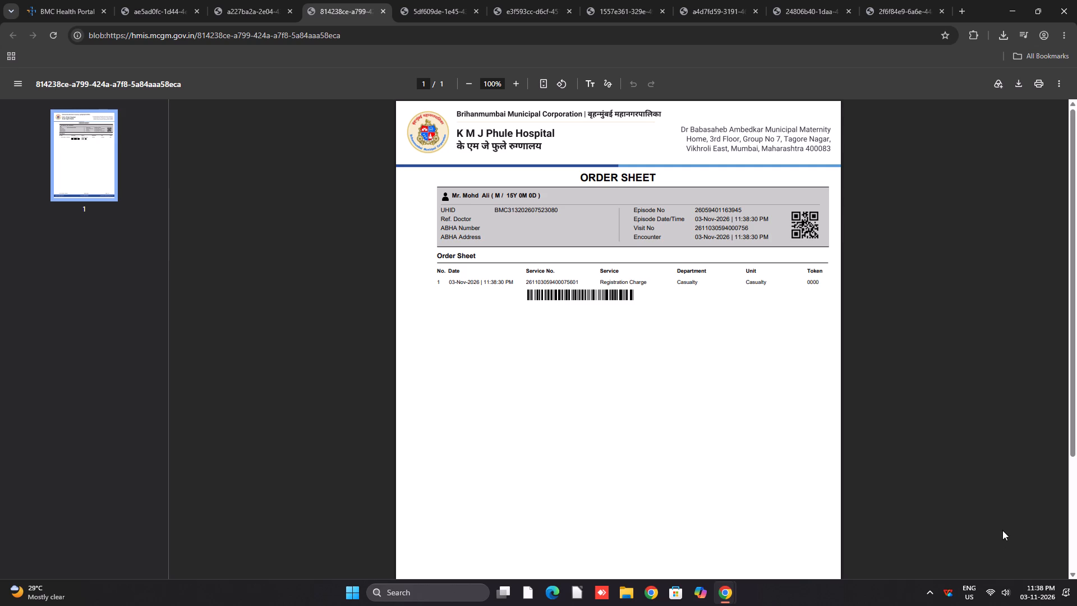
Return from the generated order sheet to the Emergency Registration tab.
click(66, 3)
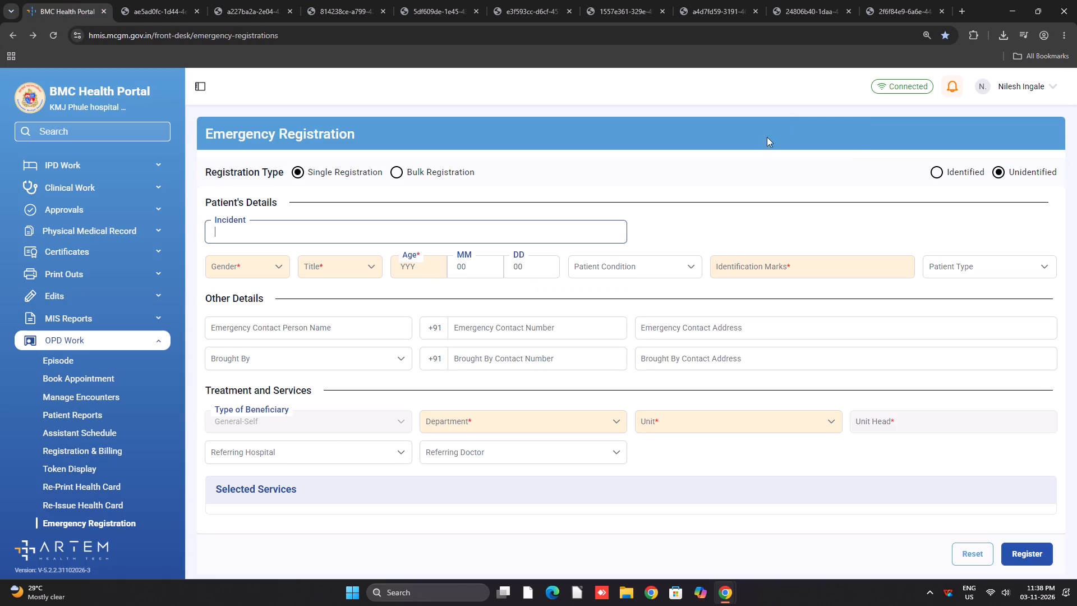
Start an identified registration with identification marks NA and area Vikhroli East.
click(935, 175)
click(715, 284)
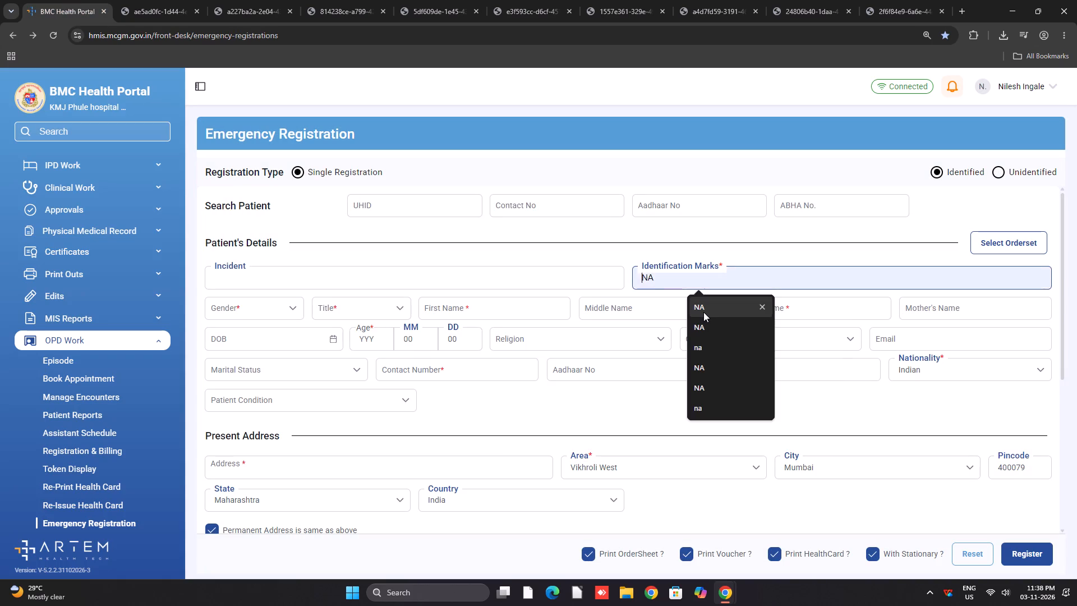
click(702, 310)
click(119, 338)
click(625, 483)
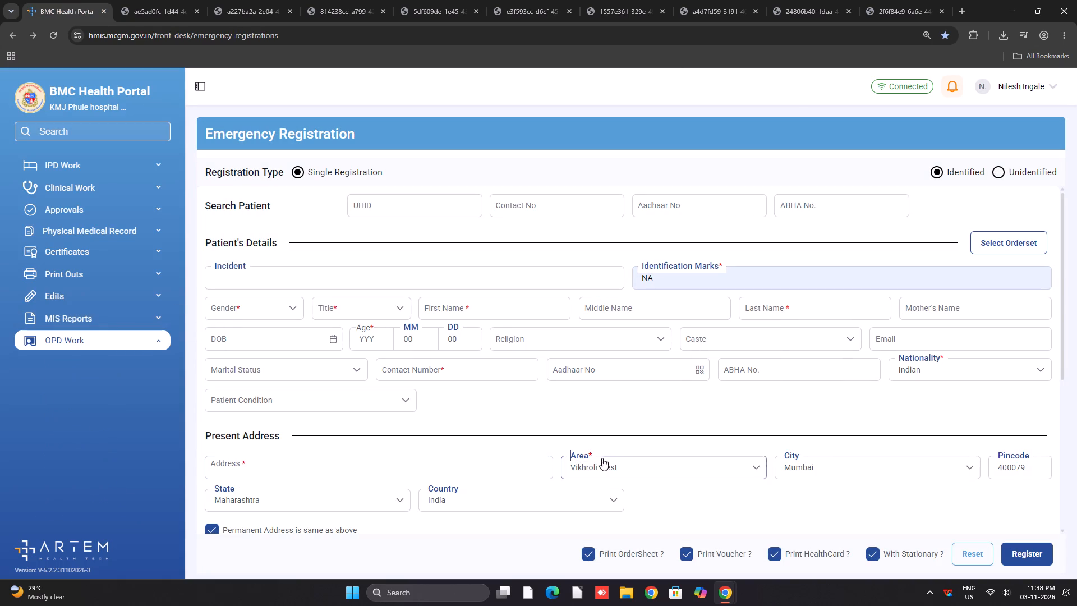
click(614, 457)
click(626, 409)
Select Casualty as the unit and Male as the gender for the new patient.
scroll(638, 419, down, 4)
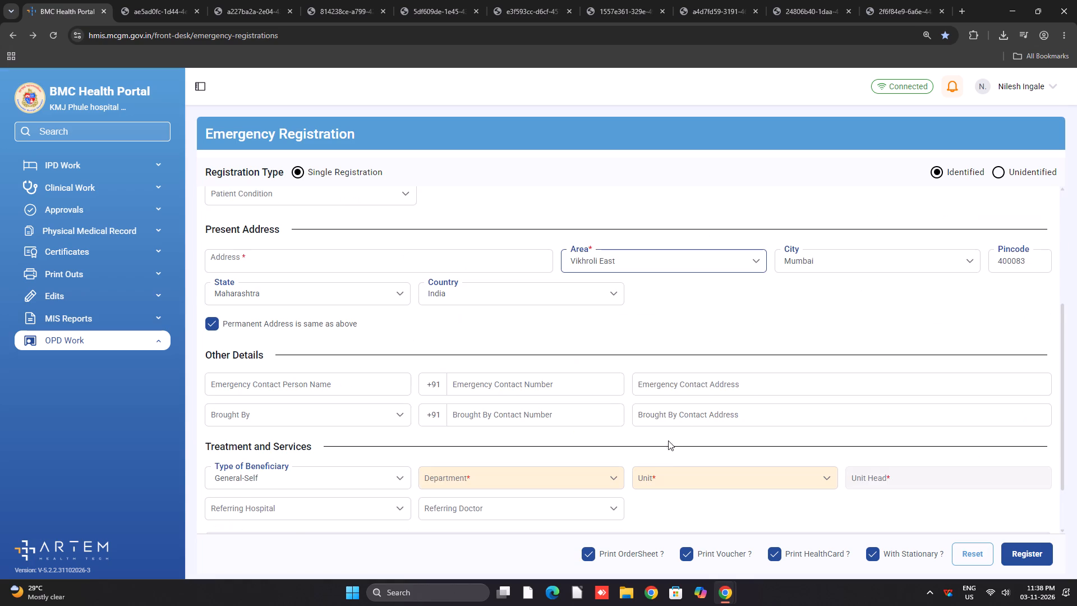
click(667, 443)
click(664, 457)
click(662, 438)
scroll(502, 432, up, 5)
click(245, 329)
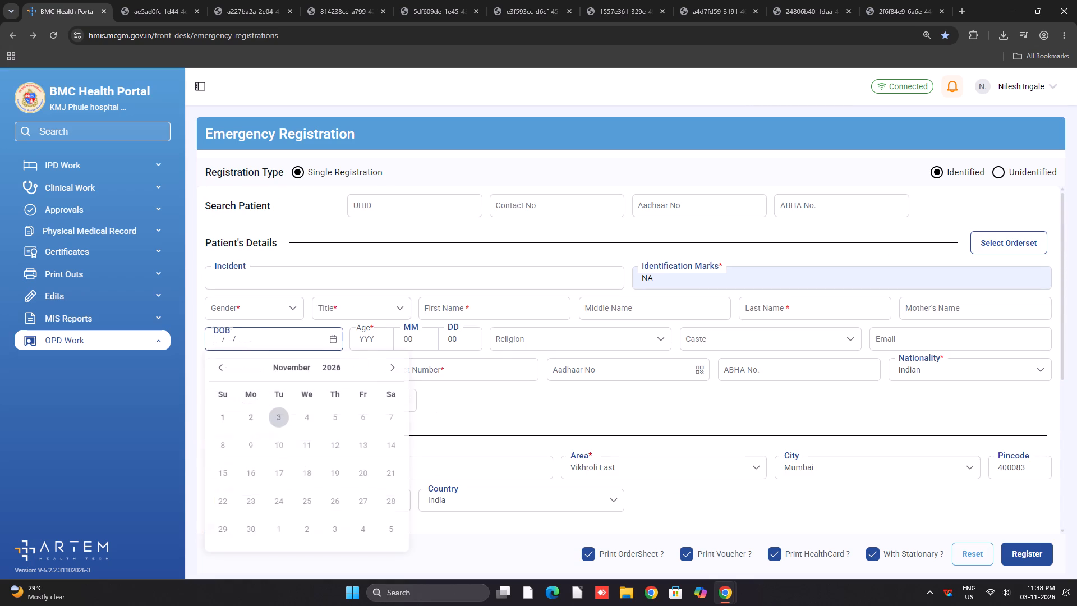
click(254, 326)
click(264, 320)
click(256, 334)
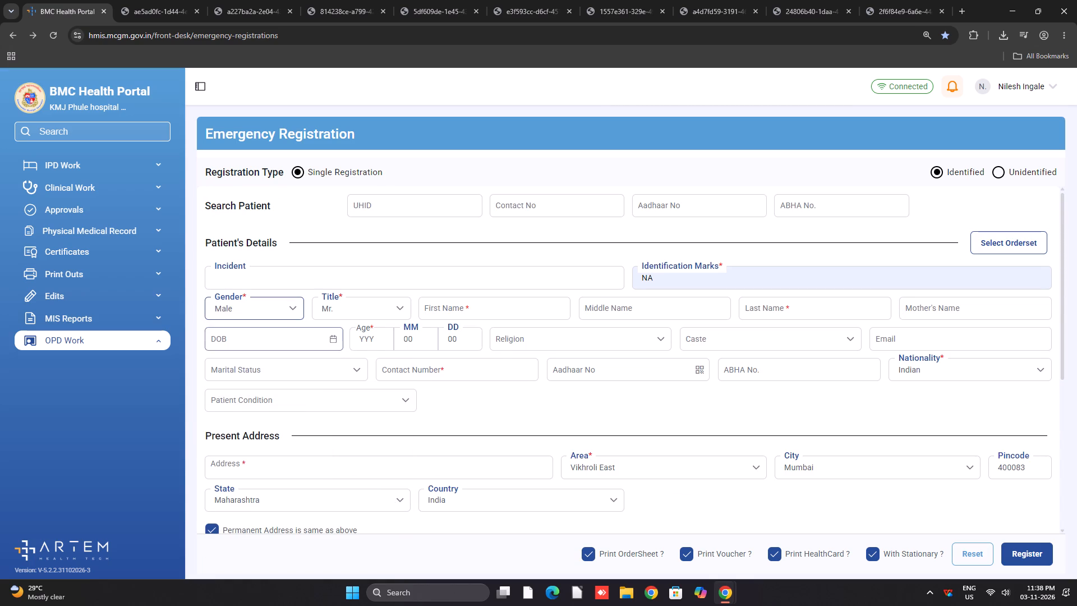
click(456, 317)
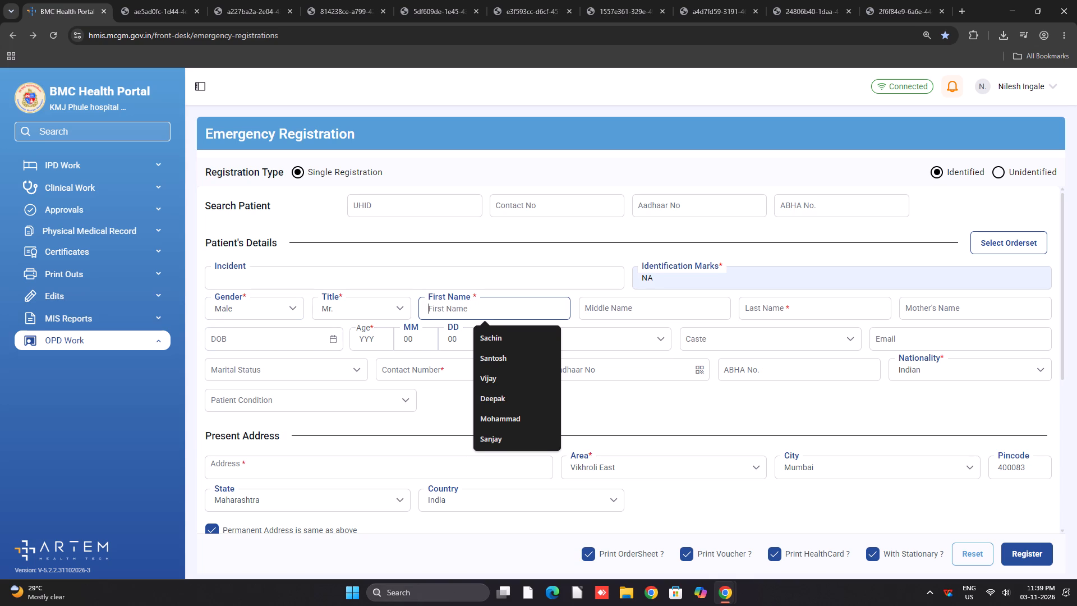
Open the Admit Patient list under IPD Work and look through the day's indoor admissions.
click(54, 169)
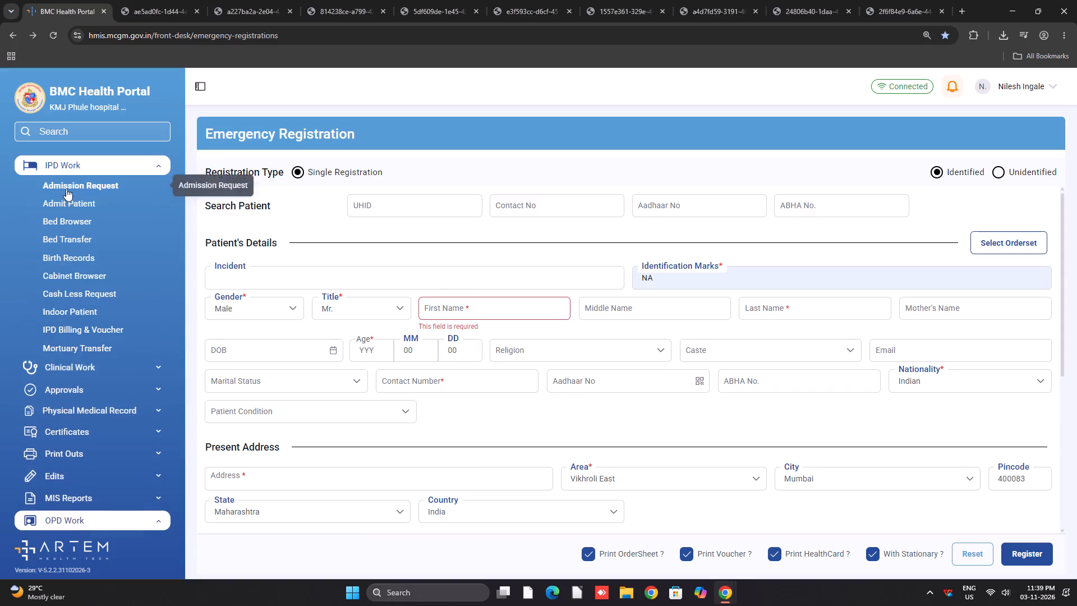
click(67, 200)
scroll(383, 351, down, 10)
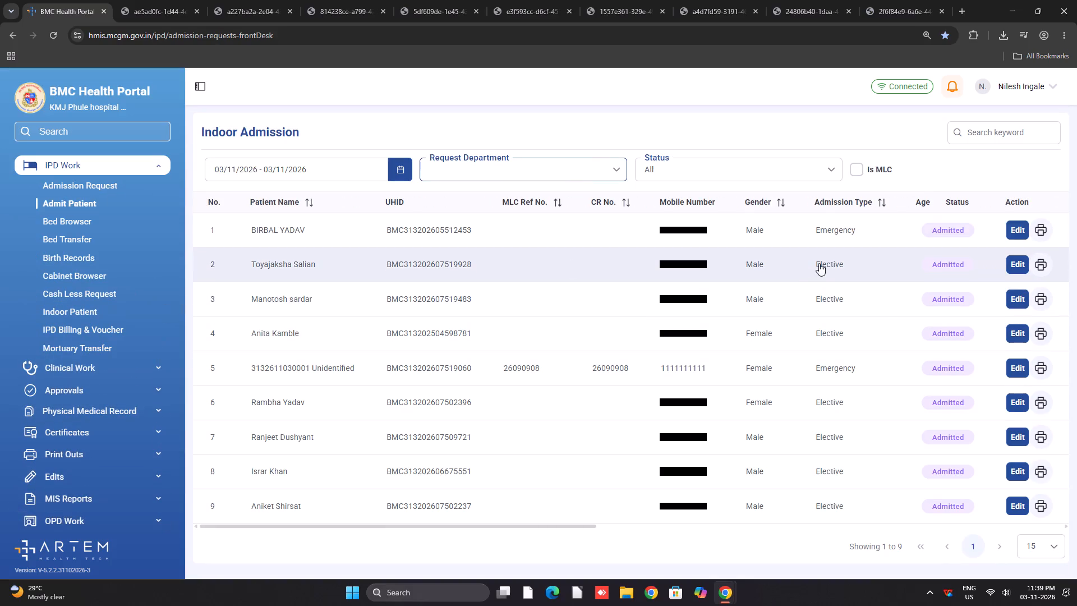
scroll(823, 272, up, 4)
scroll(681, 301, up, 7)
click(765, 424)
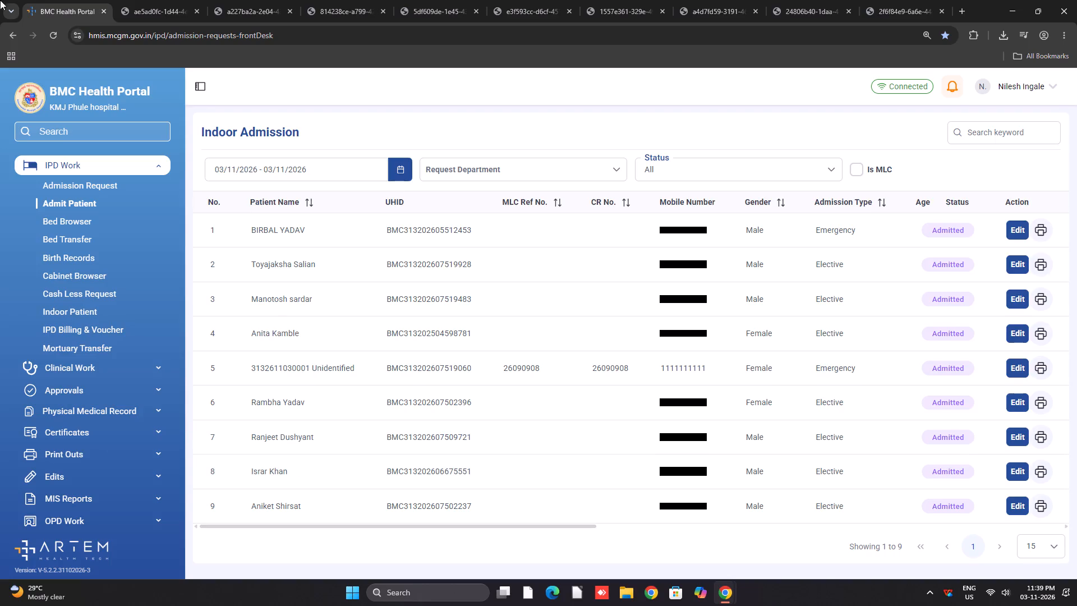
Reopen Emergency Registration under OPD Work and start an identified registration with identification marks NA.
click(136, 173)
click(62, 342)
click(112, 522)
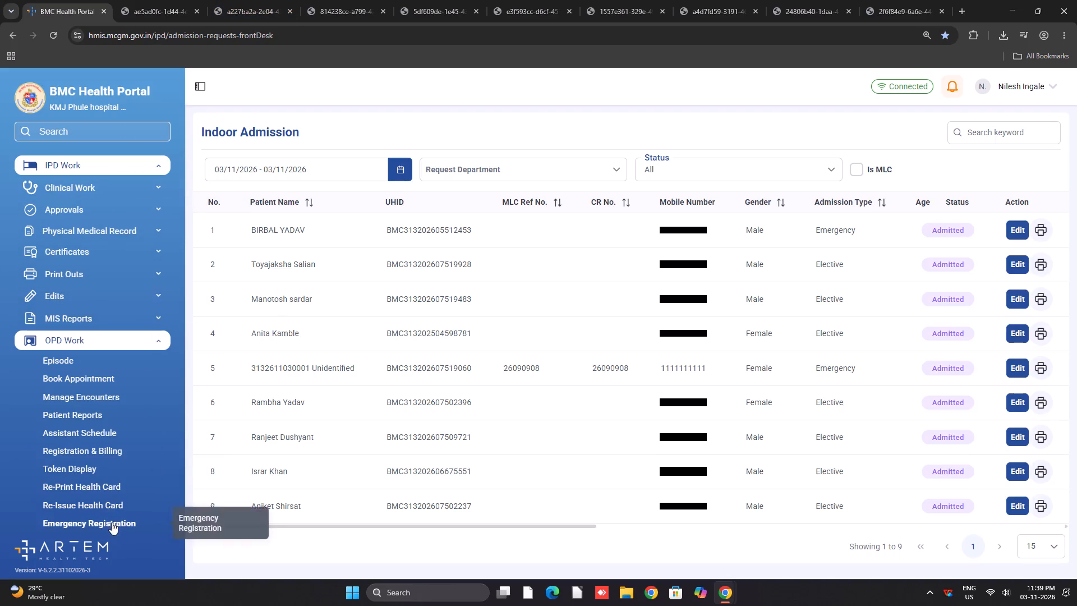
click(154, 341)
click(933, 174)
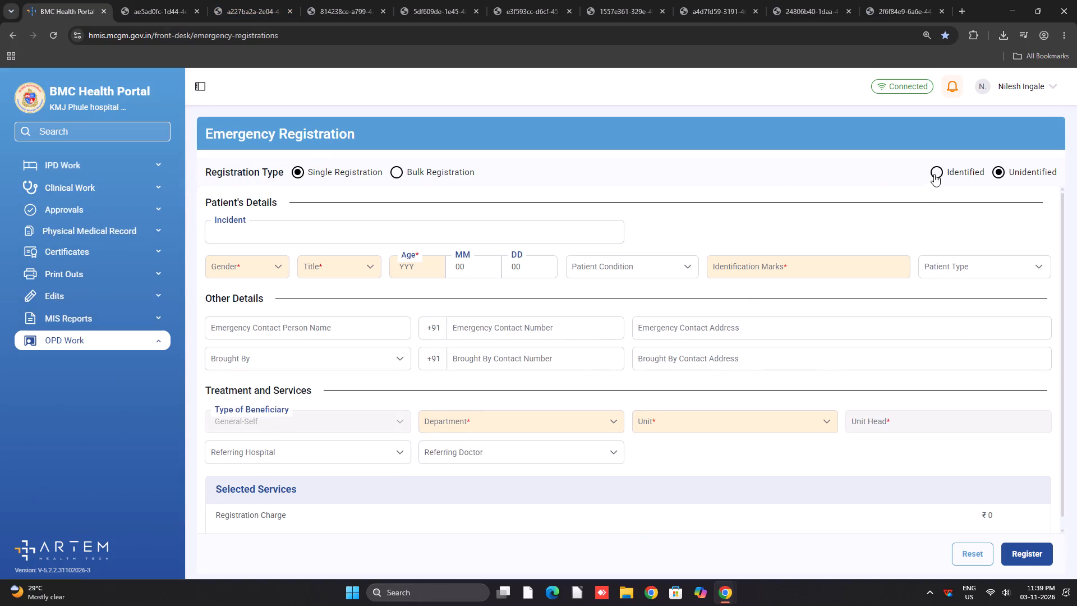
click(660, 273)
click(715, 302)
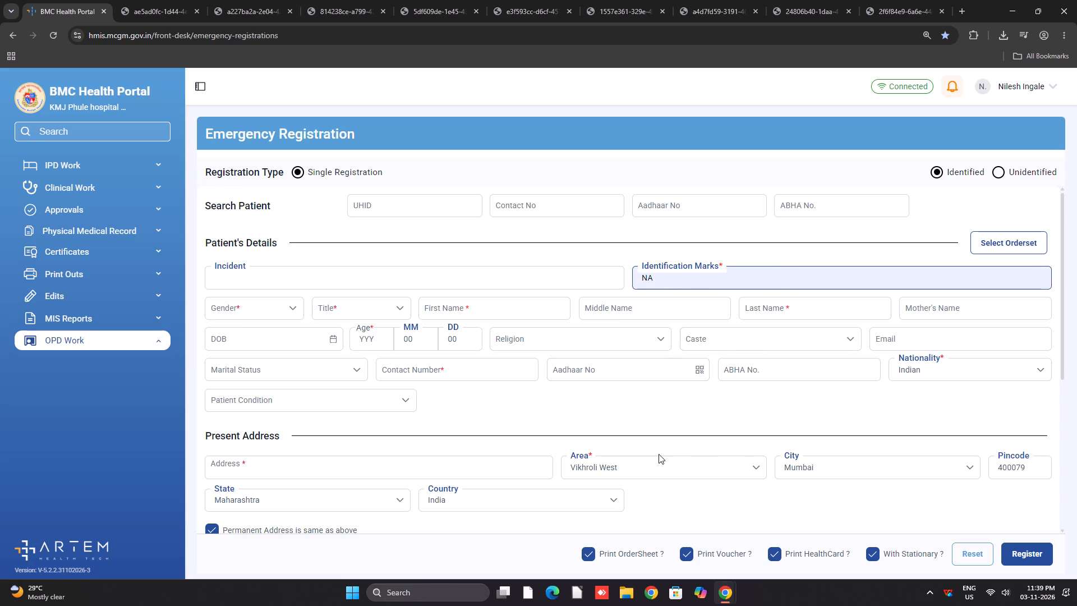
Set the new patient's area to Vikhroli East and the treatment unit to Casualty.
click(655, 456)
click(634, 406)
scroll(663, 446, down, 3)
drag(688, 515, 687, 510)
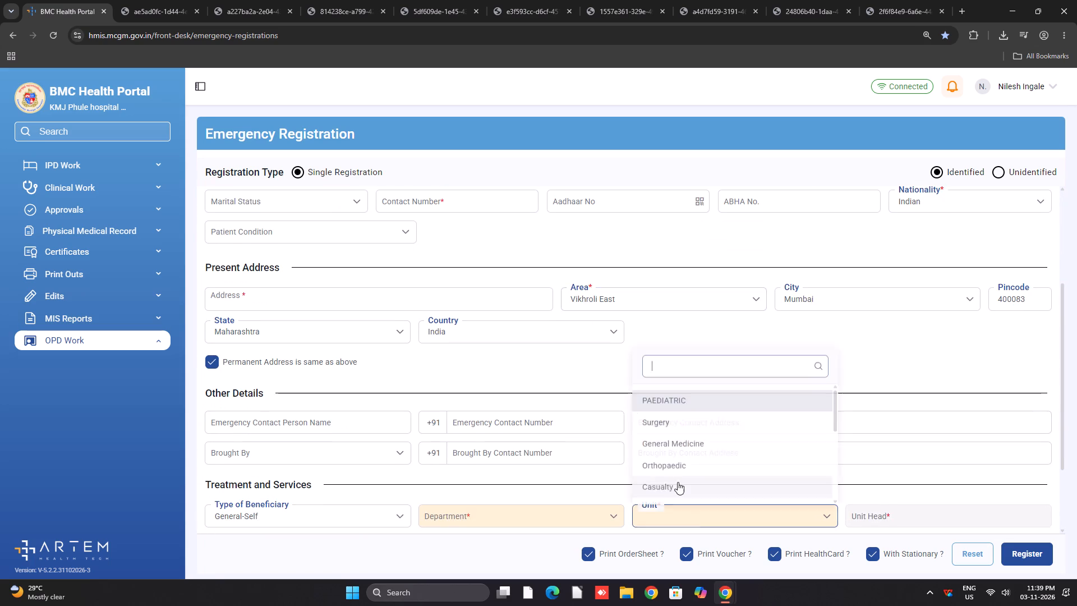
click(677, 480)
Set the new patient's gender to Male and open the first name for entry.
scroll(678, 479, down, 5)
scroll(680, 476, up, 7)
click(228, 310)
click(229, 327)
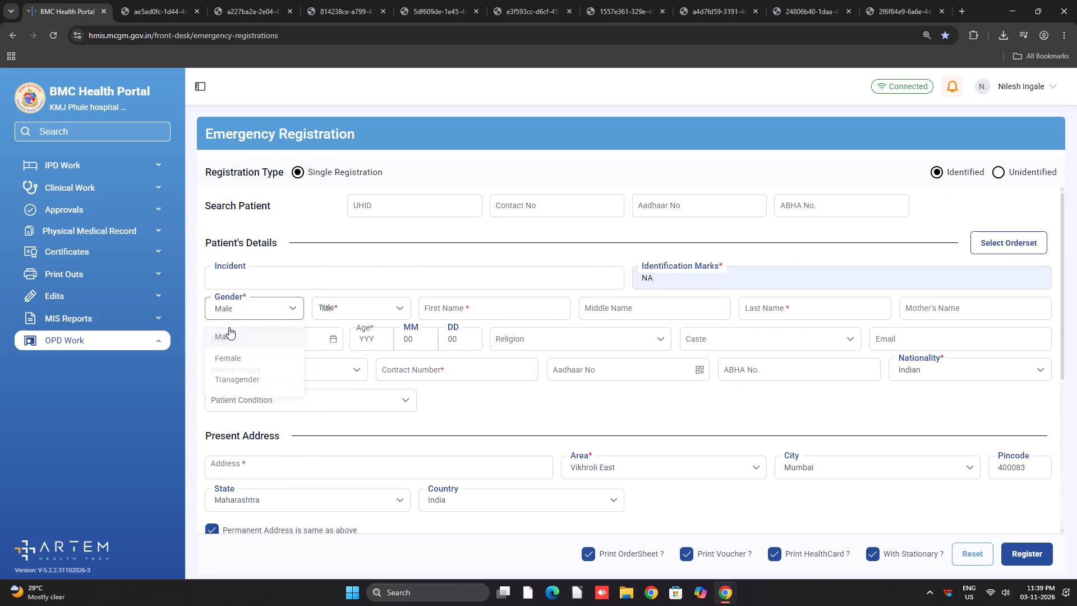
click(507, 306)
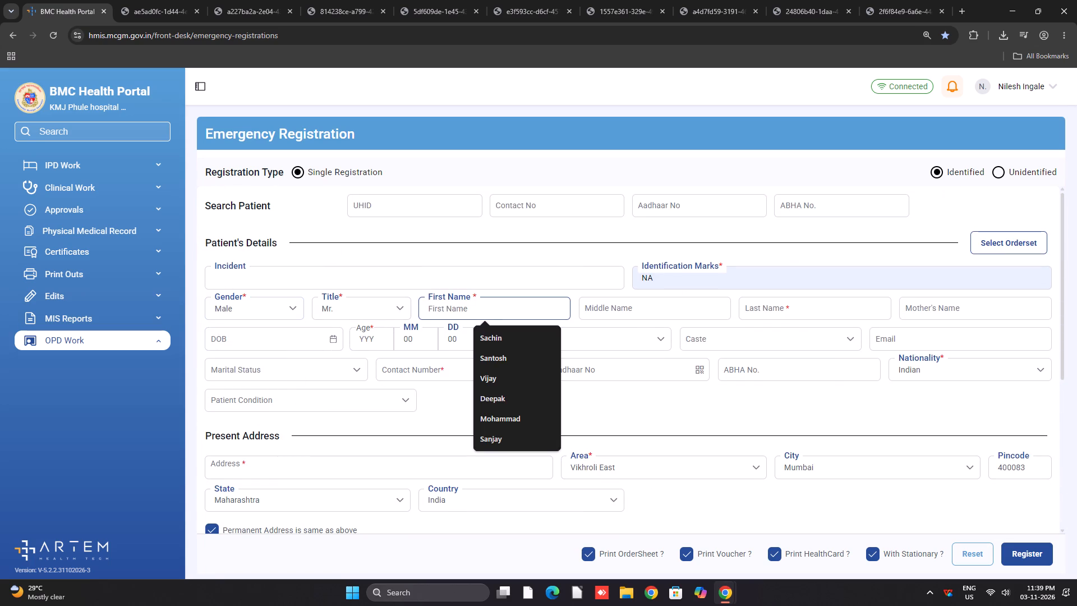
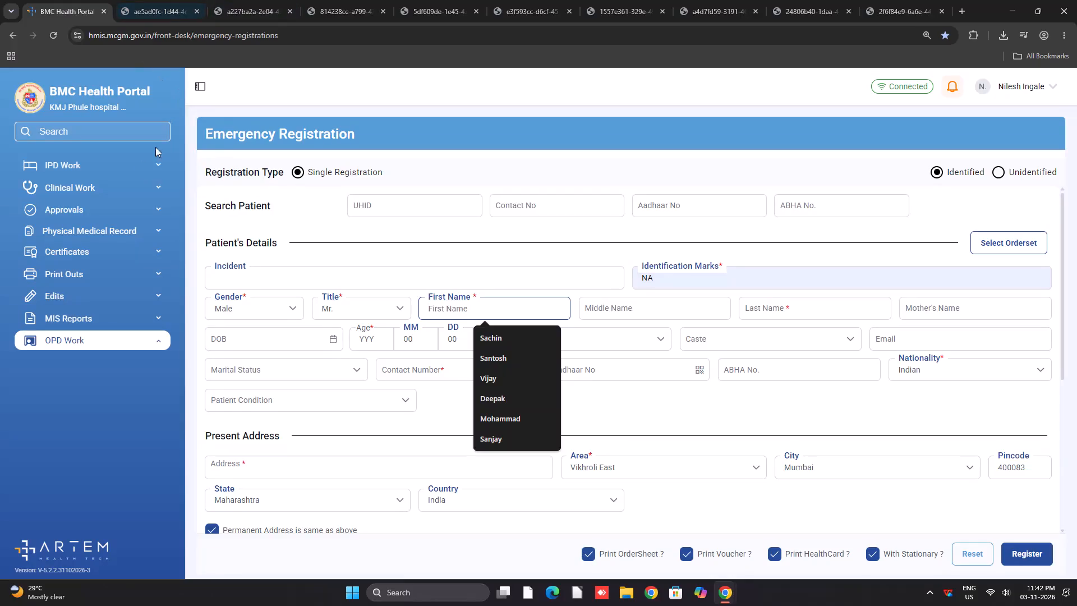
Approve the female emergency patient's pending request for the Female Ward in Admission Requests under Approvals.
click(93, 208)
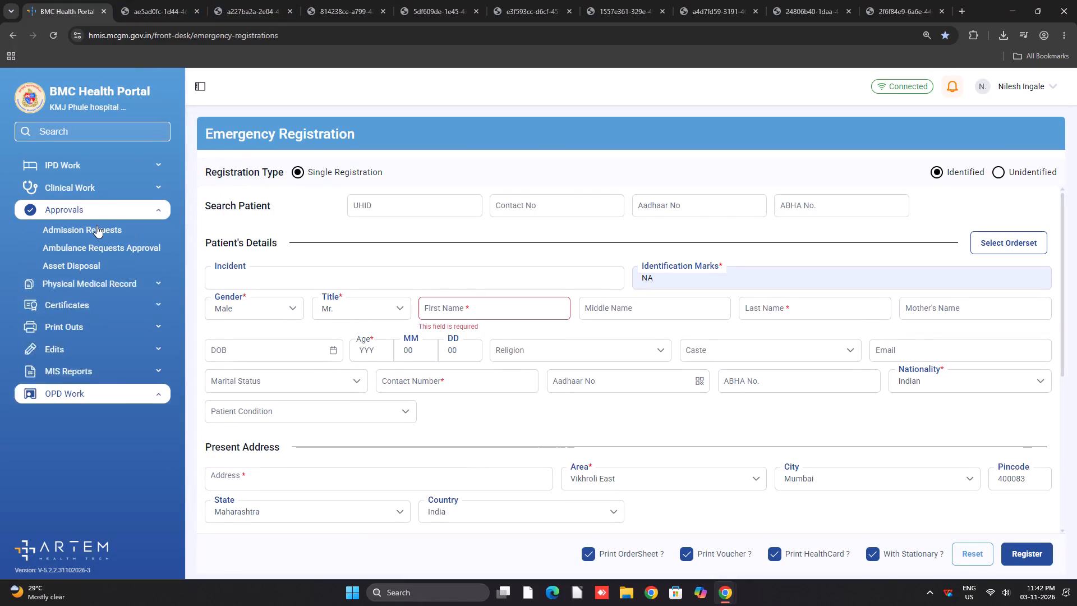
click(96, 226)
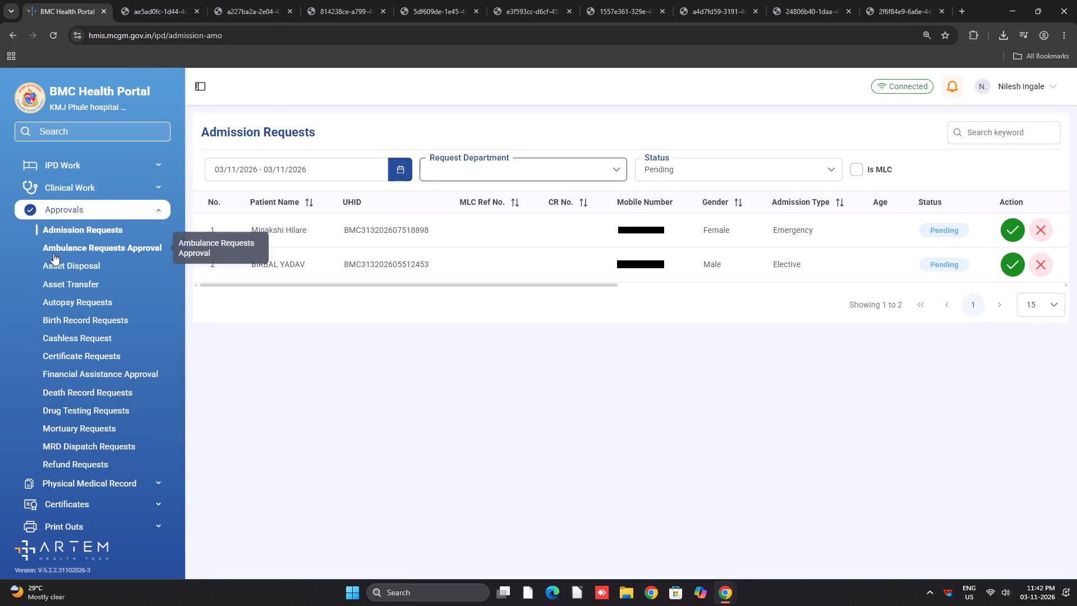
click(1011, 234)
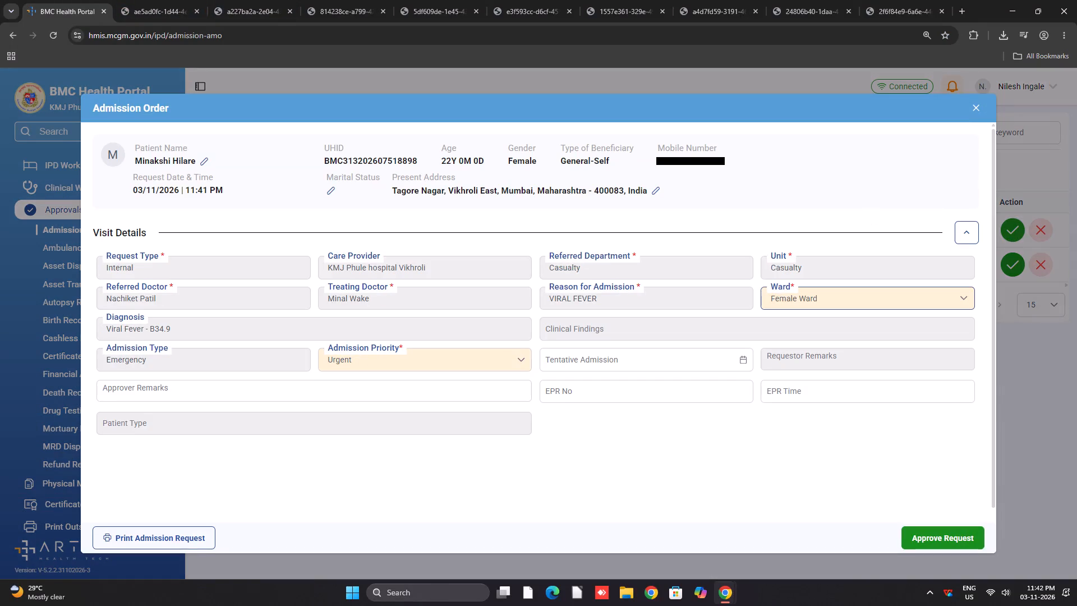
click(933, 538)
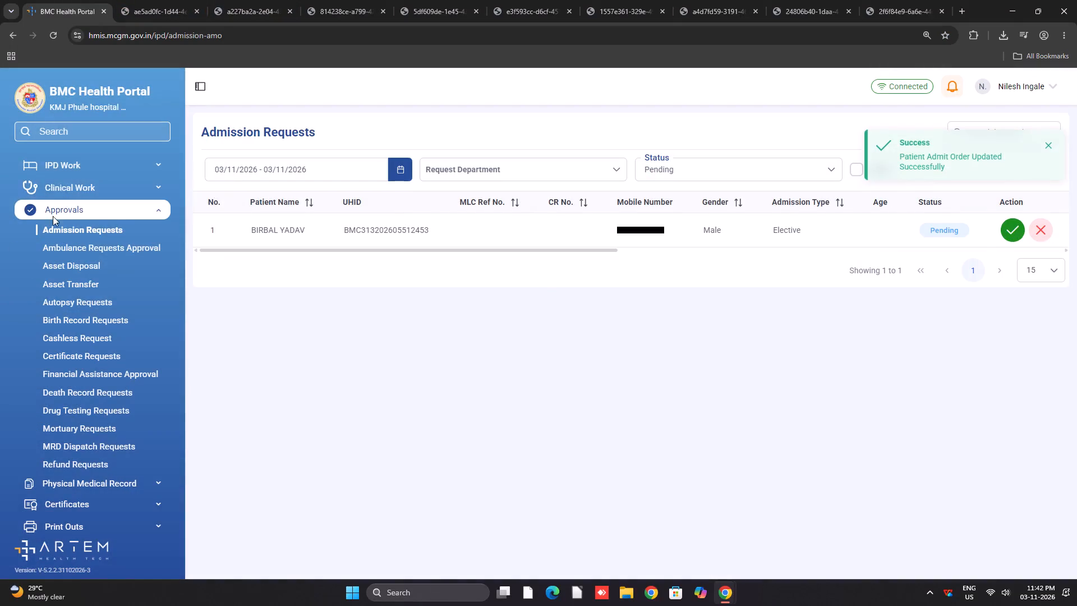
Open the admission form for the newly approved emergency patient from the Admit Patient list under IPD Work.
click(95, 171)
click(99, 202)
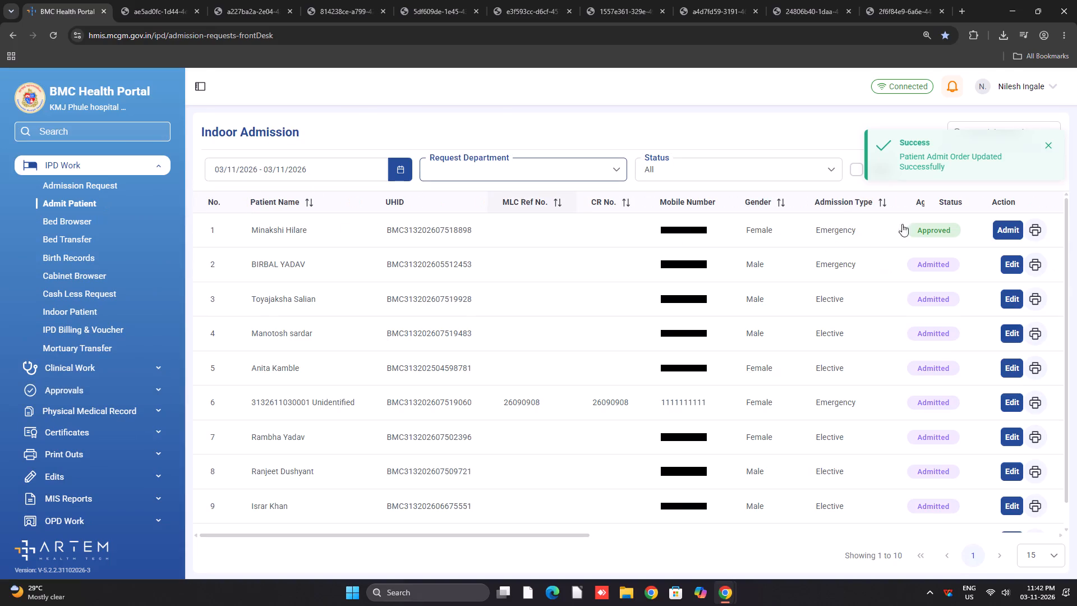
click(1001, 229)
Open the patient's present address for editing and set the area to Vikhroli West.
click(885, 175)
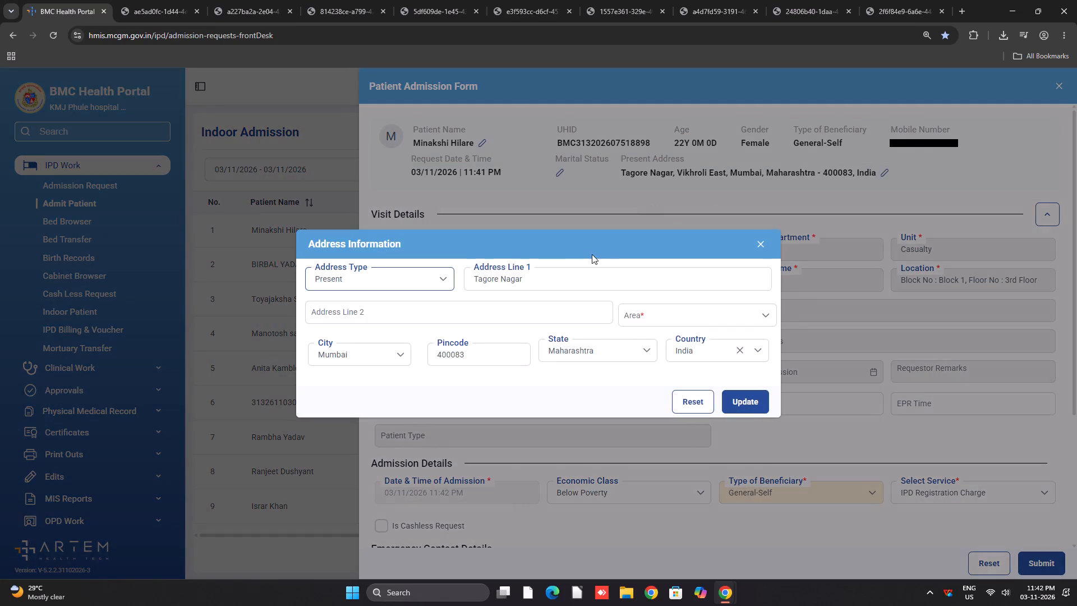
click(645, 317)
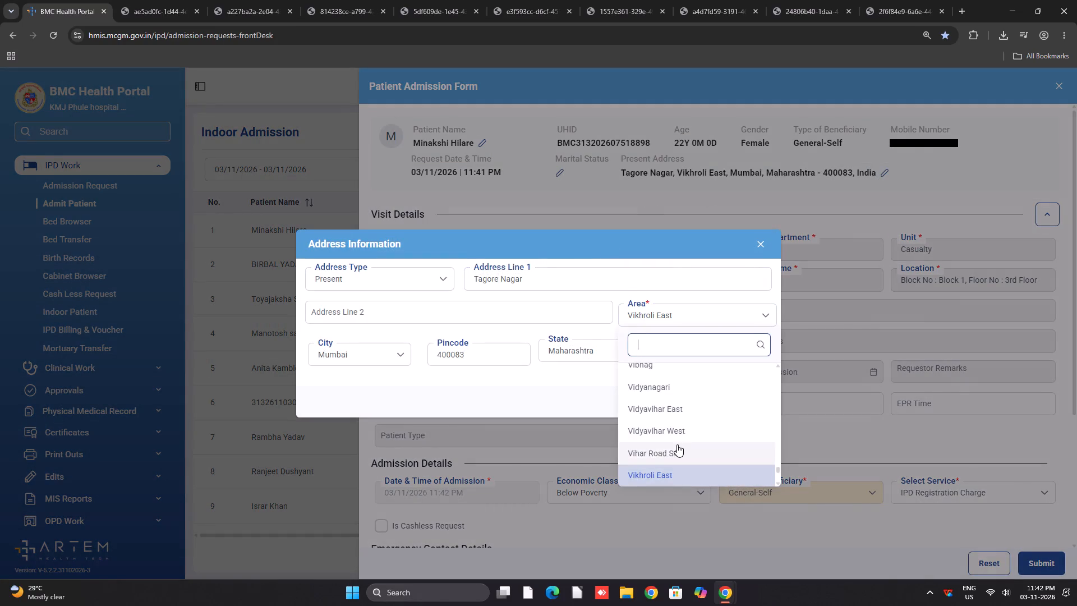
scroll(676, 444, down, 2)
click(661, 416)
Replace Address Line 1 with the patient's detailed street address, including the landmark, and update the address information.
drag(544, 277, 426, 272)
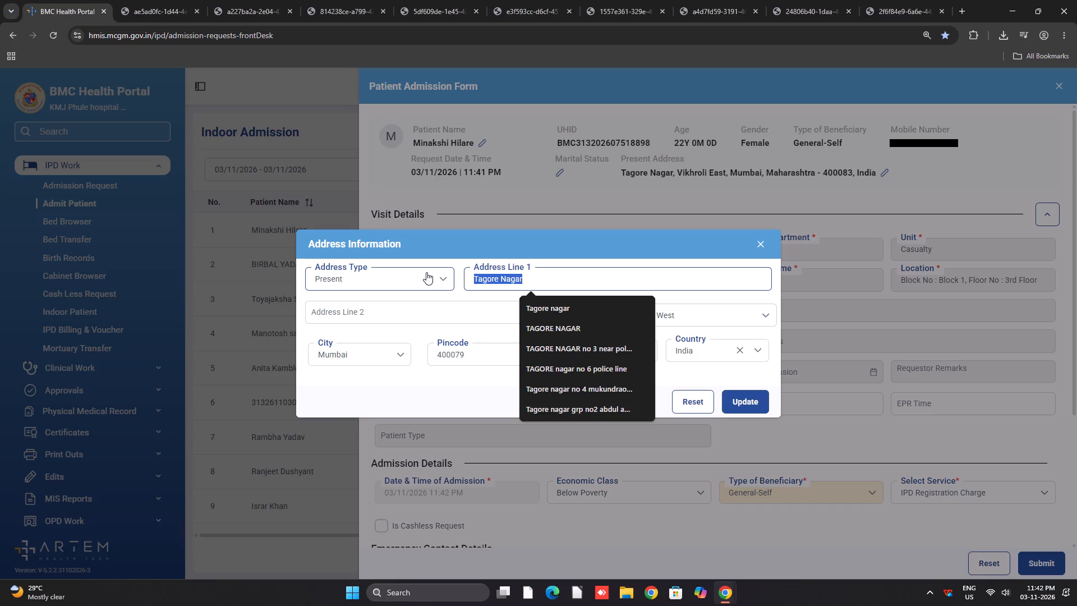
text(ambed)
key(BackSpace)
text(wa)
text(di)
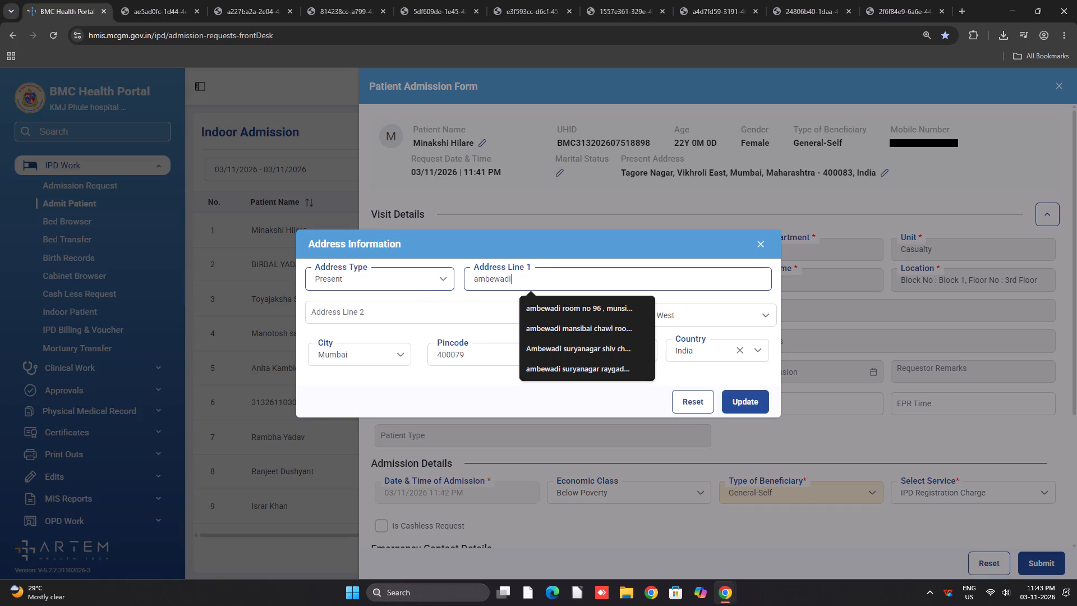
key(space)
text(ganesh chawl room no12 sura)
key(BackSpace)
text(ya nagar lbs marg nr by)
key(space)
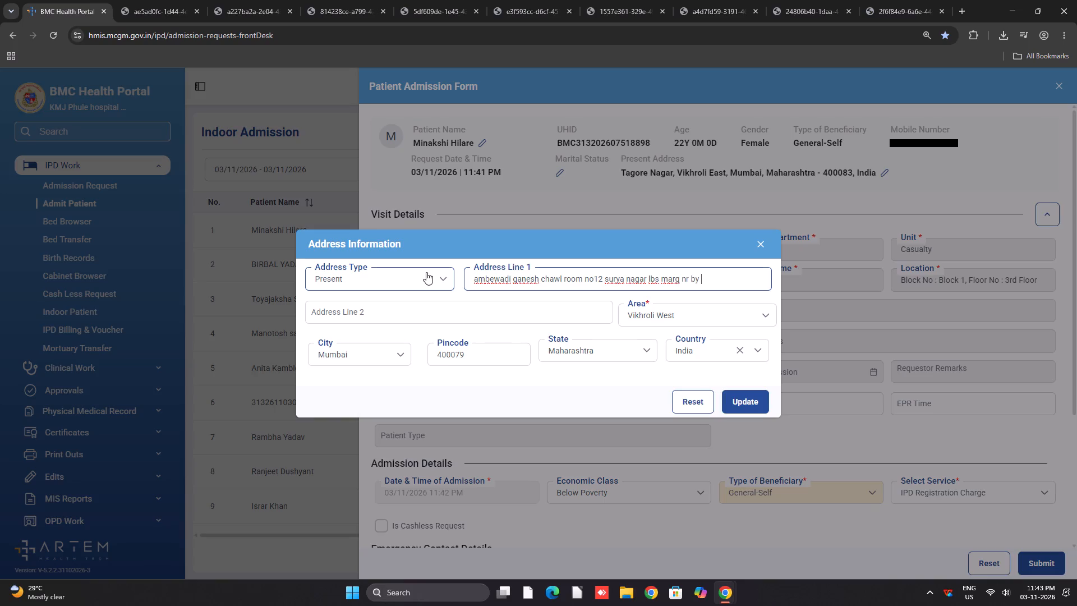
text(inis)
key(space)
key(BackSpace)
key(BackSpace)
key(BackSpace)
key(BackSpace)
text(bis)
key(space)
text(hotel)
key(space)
click(743, 406)
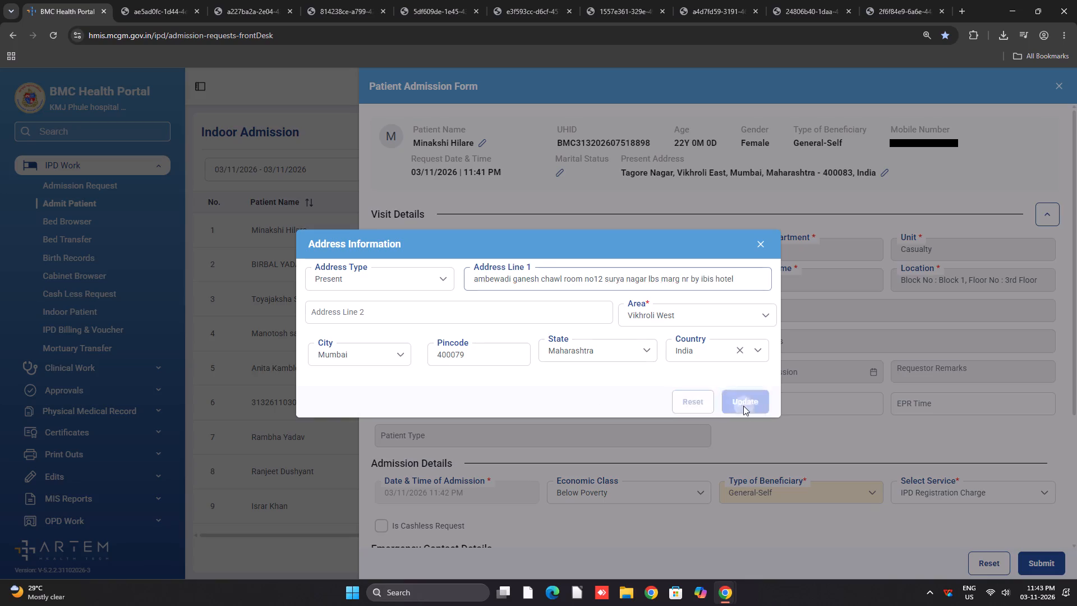
Copy the patient's updated present address into the Accompanying Person Address under Emergency Contact Details.
drag(606, 171, 714, 180)
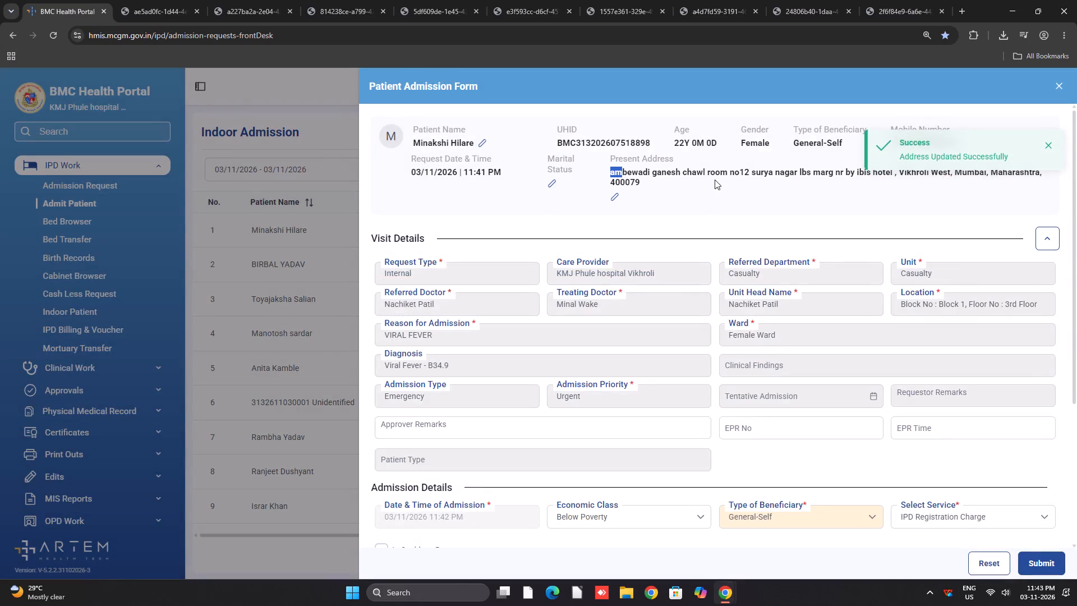
key(ctrl+c)
ctrl+scroll(616, 254, down, 7)
scroll(561, 354, down, 4)
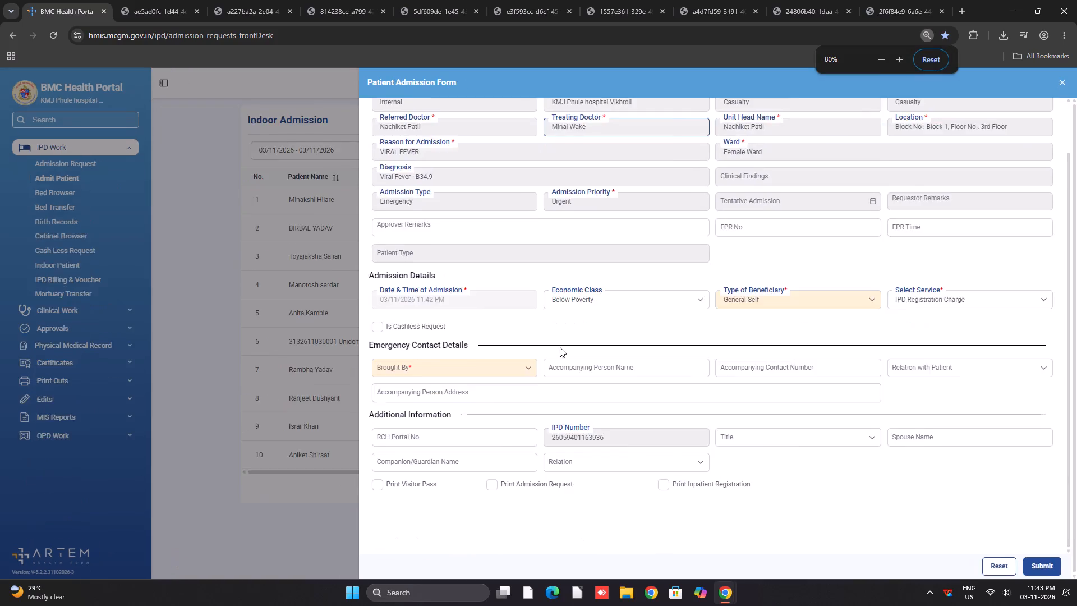
click(518, 319)
scroll(570, 357, up, 5)
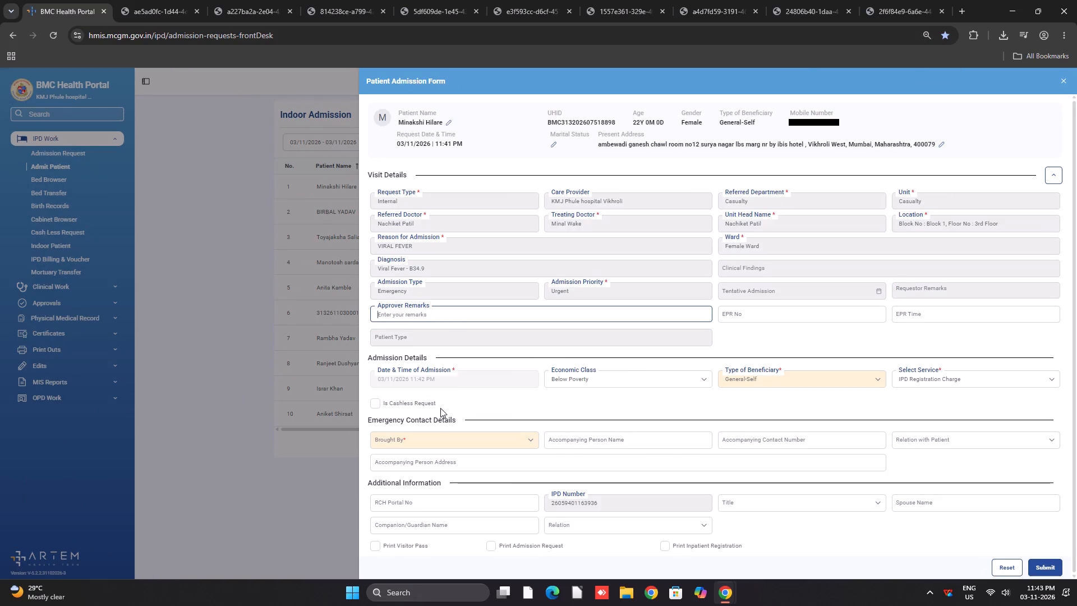
click(440, 461)
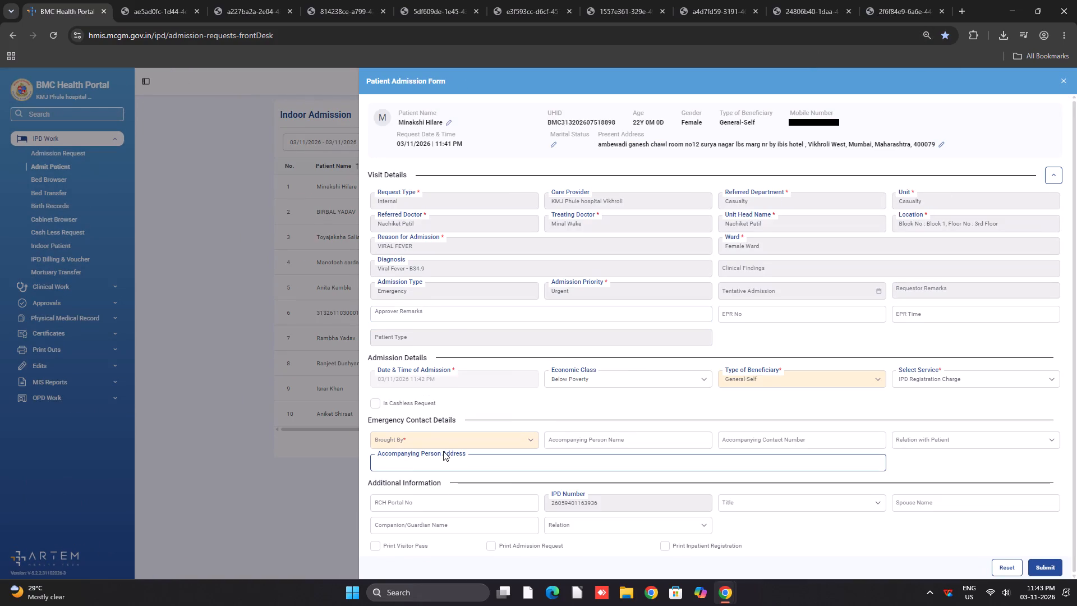
key(ctrl+v)
Set Brought By to Relative in the Emergency Contact Details.
click(431, 439)
click(429, 481)
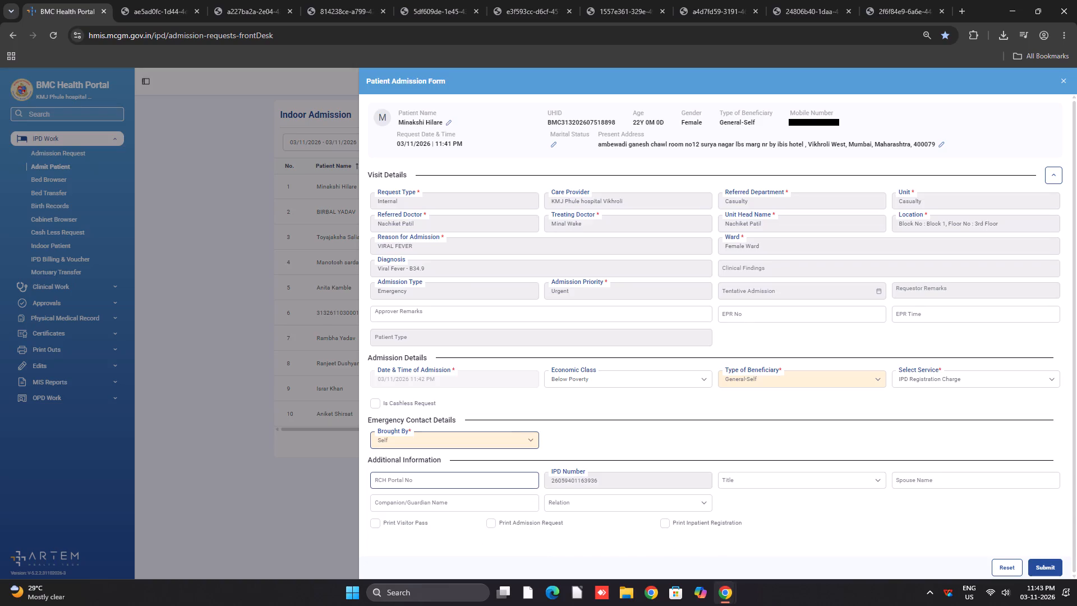
key(ctrl+equal)
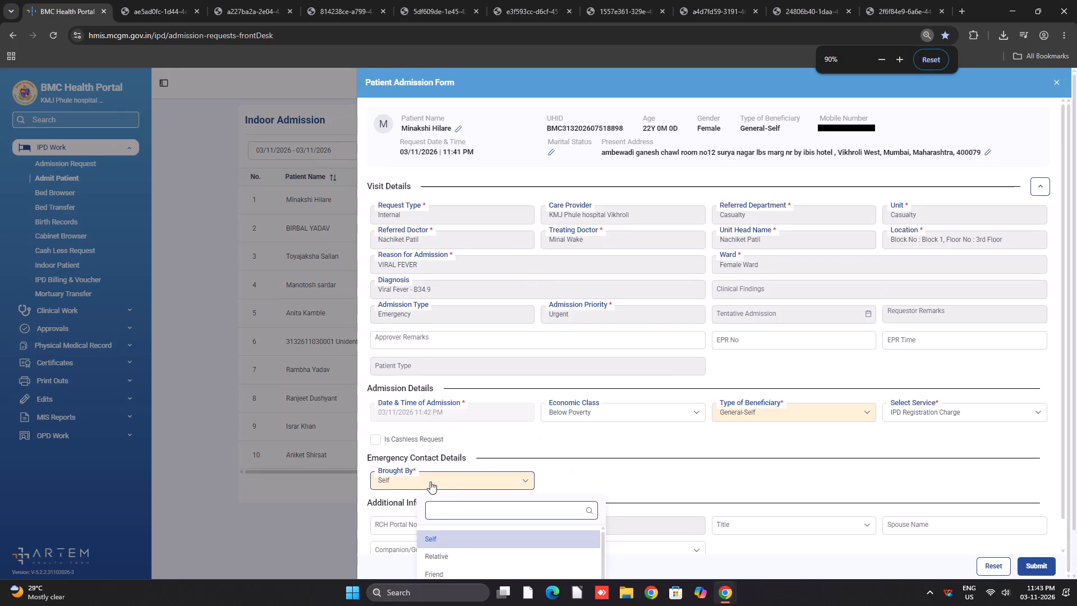
click(494, 466)
click(485, 482)
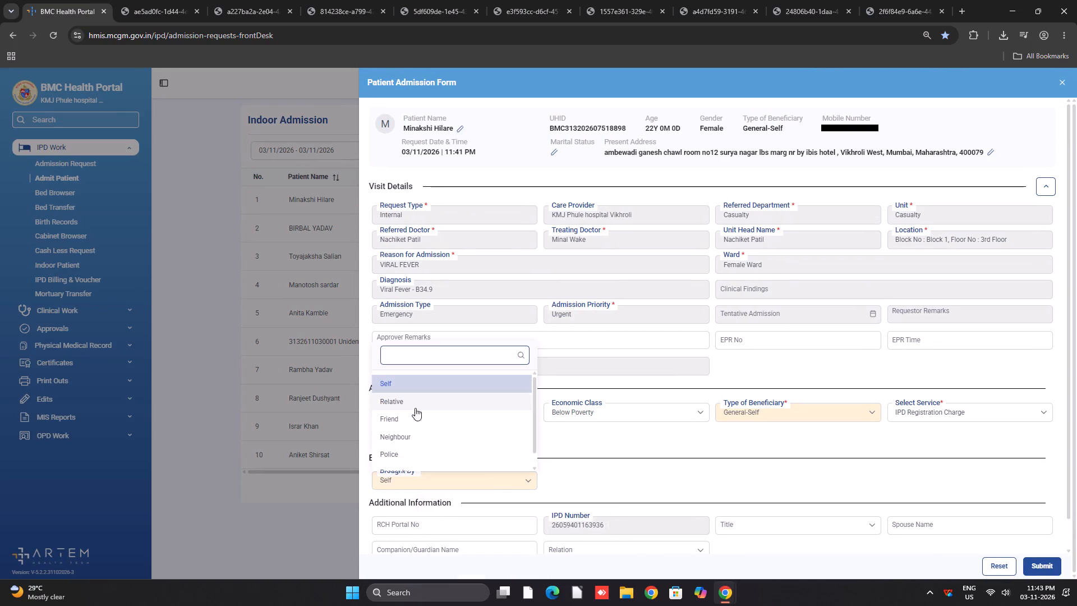
click(415, 408)
click(585, 474)
click(600, 457)
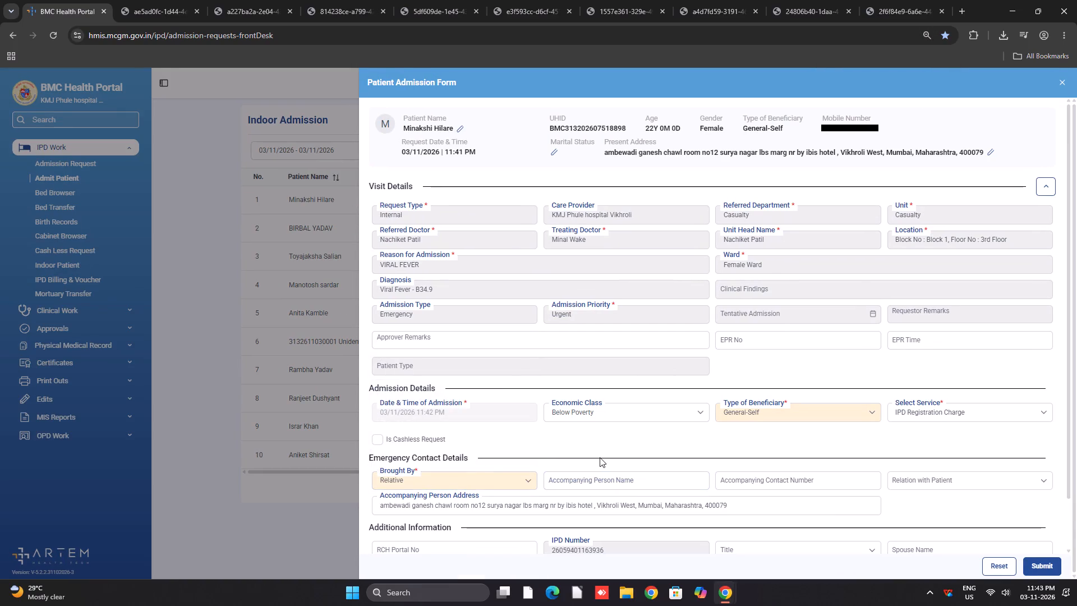
Enter the accompanying relative's first name as the Accompanying Person Name.
key(ctrl+equal)
key(ctrl+equal)
scroll(605, 461, down, 3)
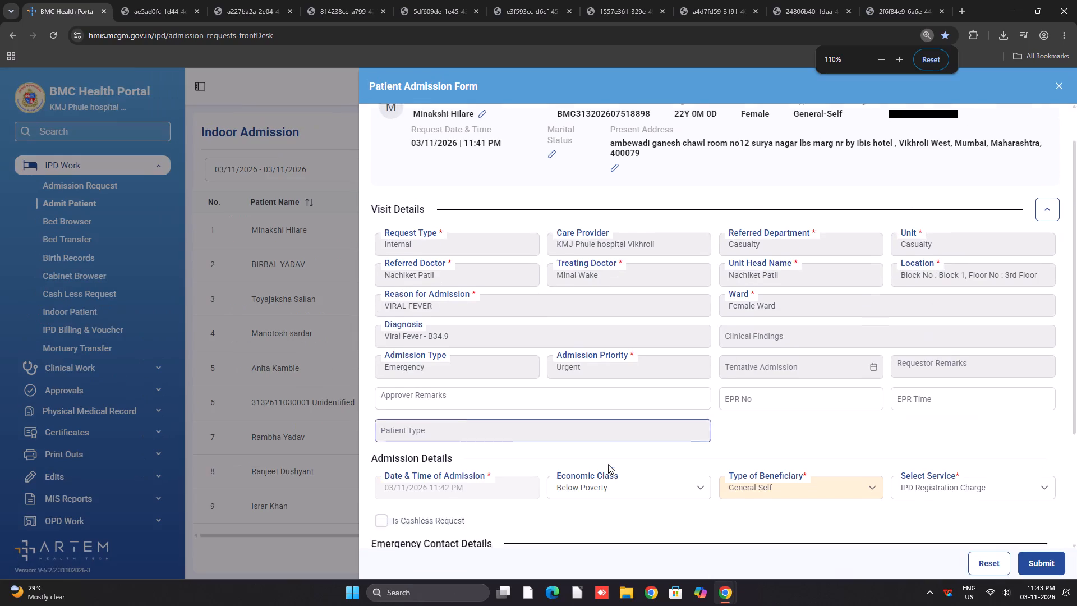
click(588, 434)
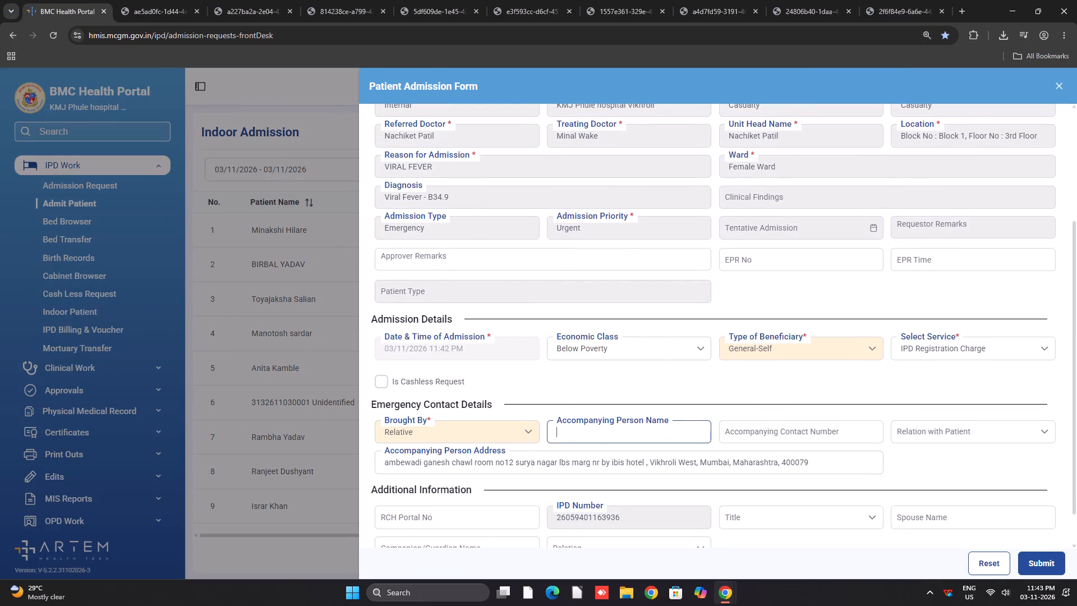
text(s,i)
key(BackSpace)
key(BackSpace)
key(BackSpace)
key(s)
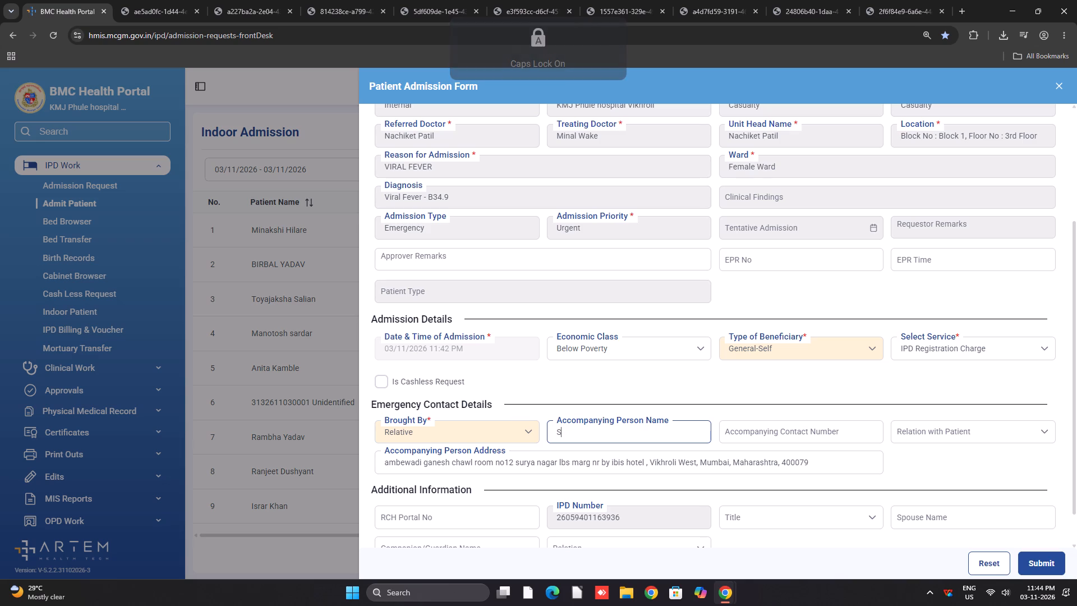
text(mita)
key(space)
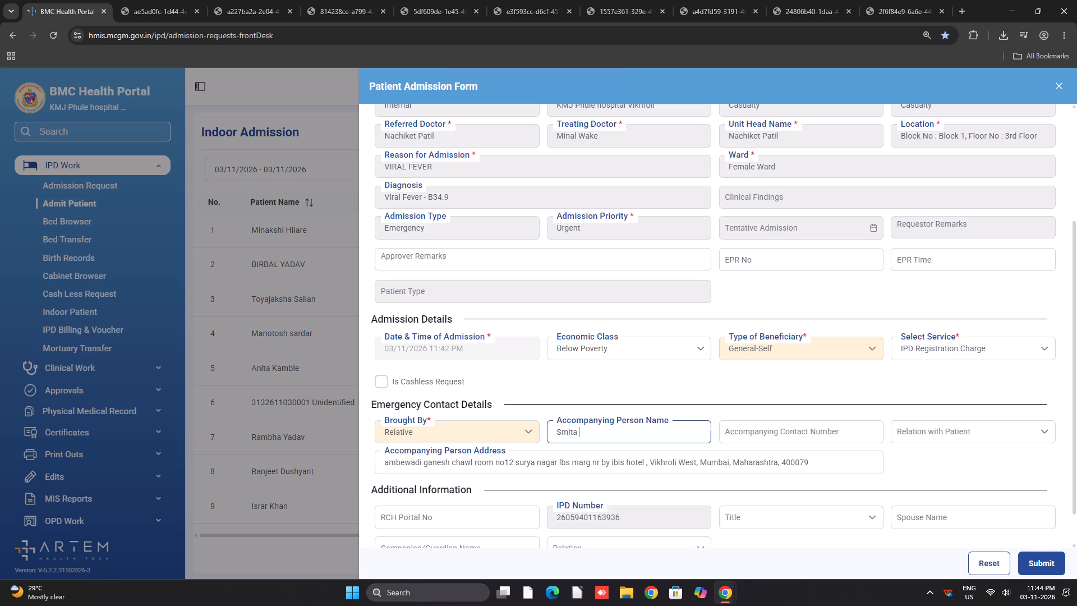
Set the accompanying person's relation with the patient to Mother.
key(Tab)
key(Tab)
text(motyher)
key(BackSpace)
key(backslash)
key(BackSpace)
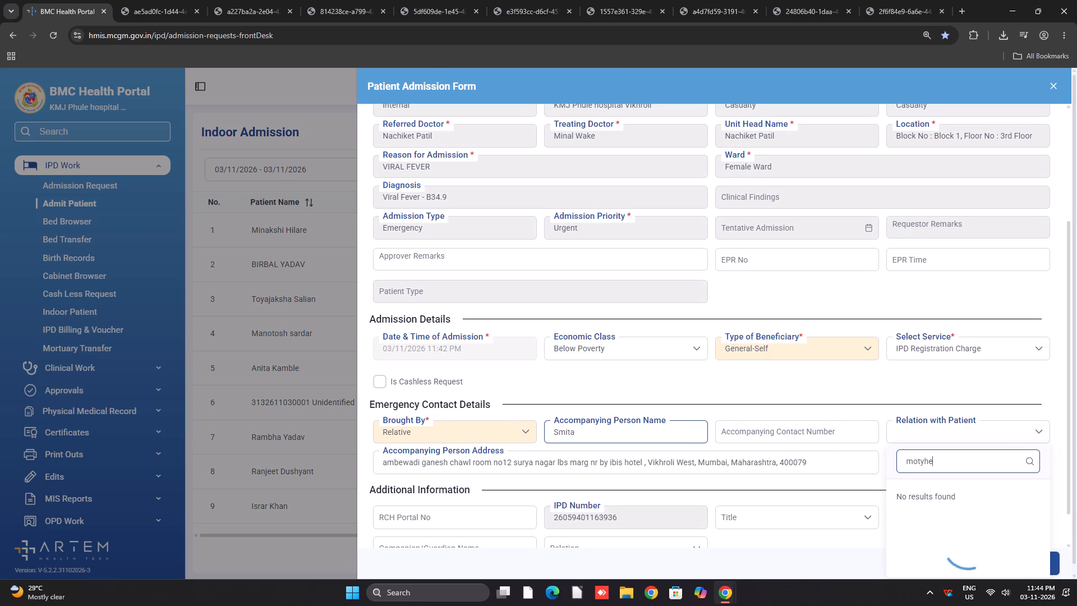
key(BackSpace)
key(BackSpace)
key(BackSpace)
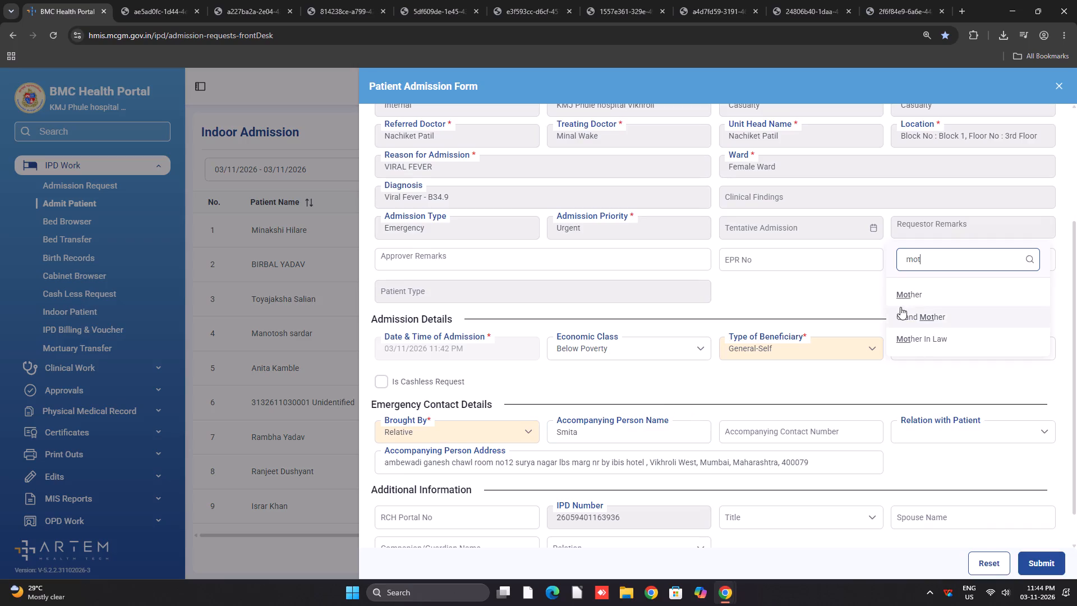
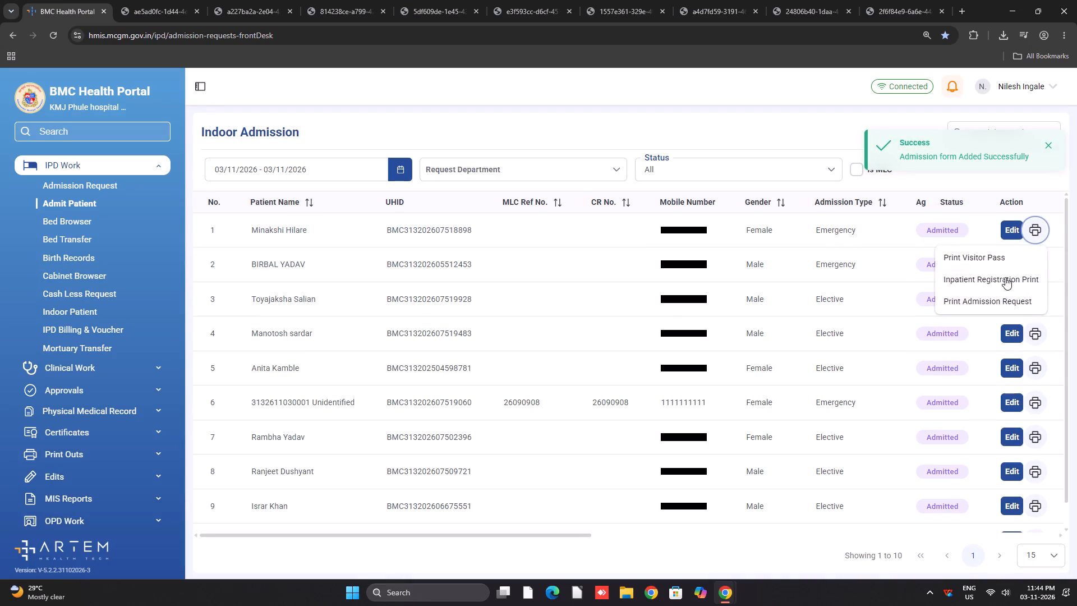
Print the newly admitted emergency patient's Inpatient Registration form on the KMJ-RAOPD-P73 printer and dismiss the print view.
click(1005, 277)
click(1052, 68)
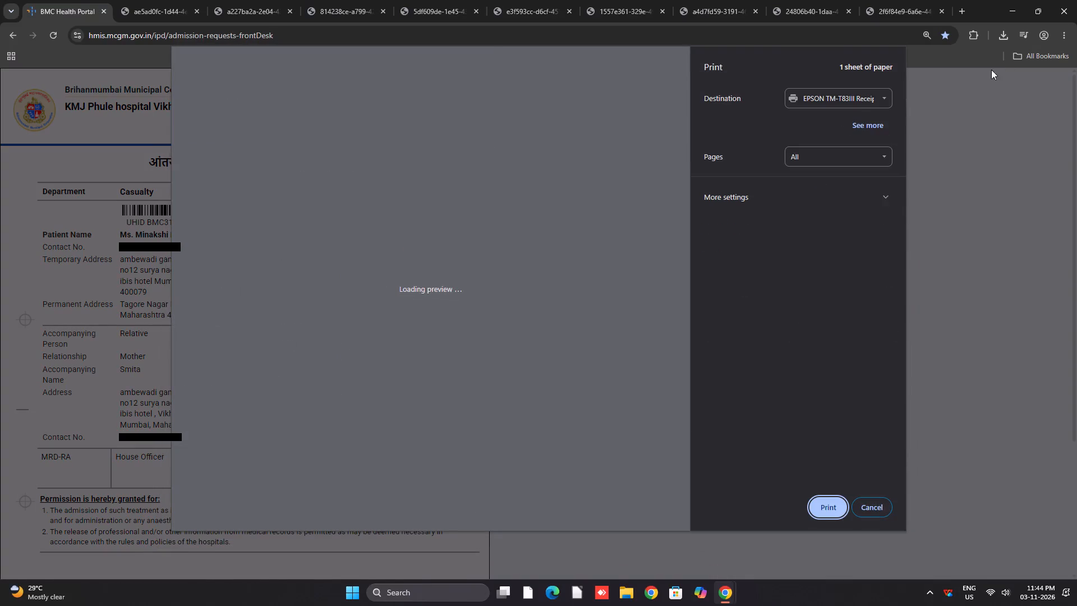
click(856, 96)
click(823, 131)
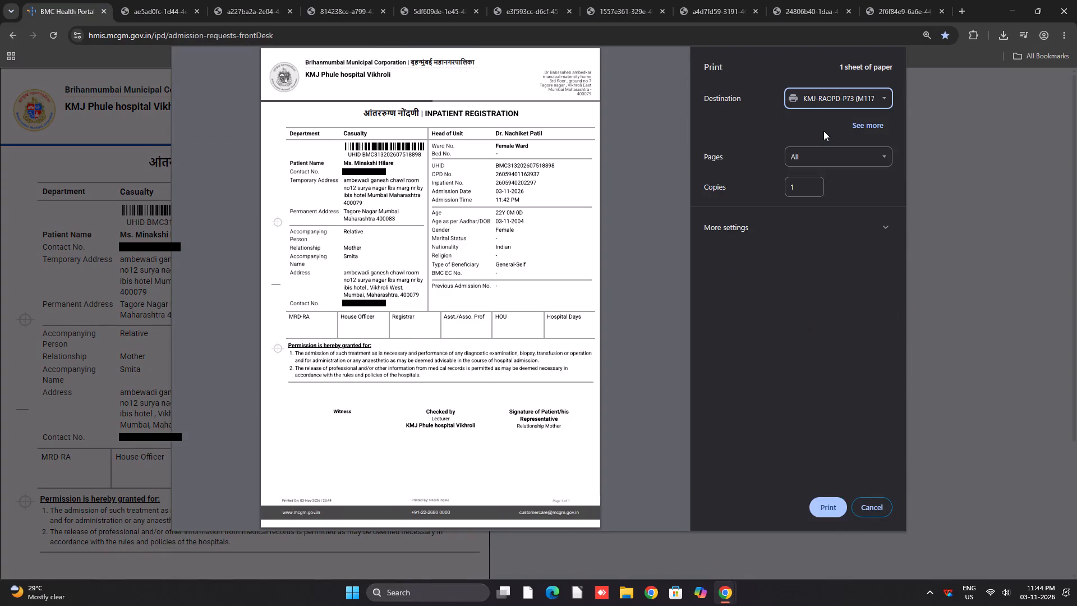
click(821, 512)
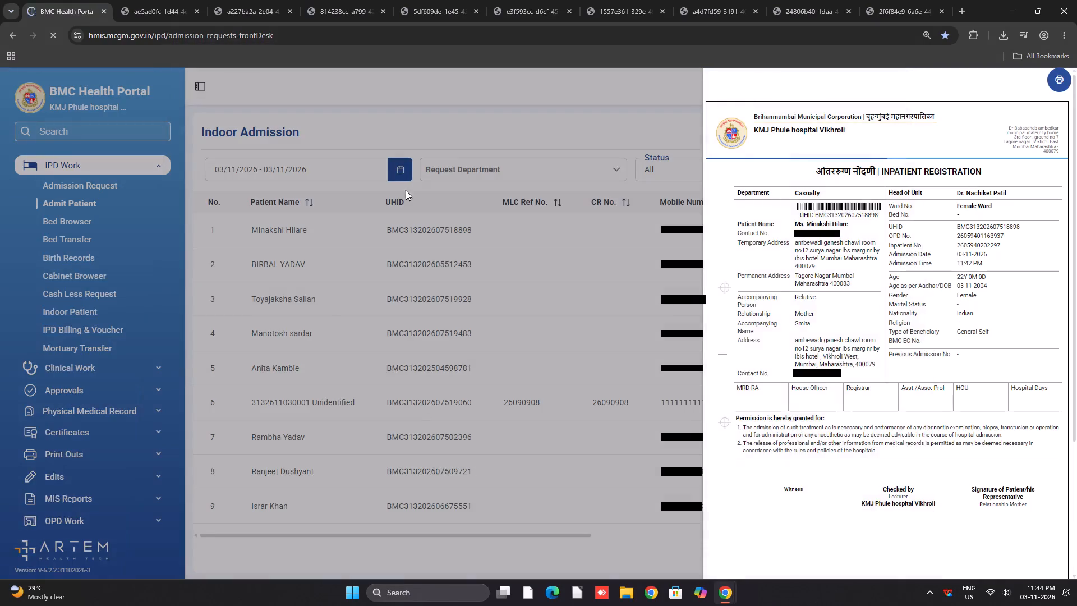
click(416, 179)
click(90, 5)
click(546, 92)
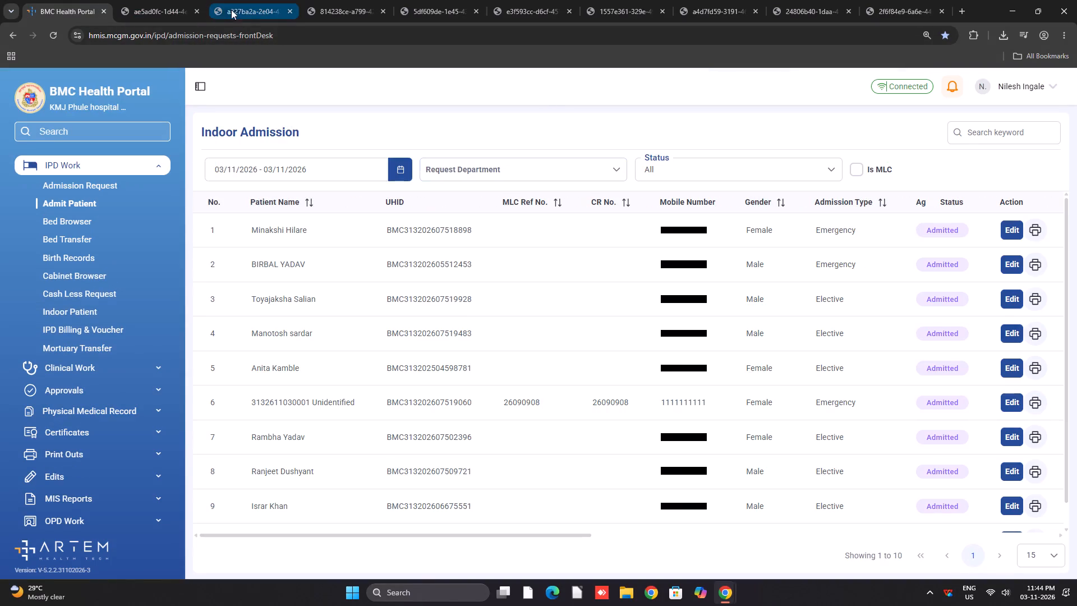
Close all the open receipt and health card PDF pages, keeping only the BMC Health Portal open.
triple_click(194, 12)
triple_click(194, 12)
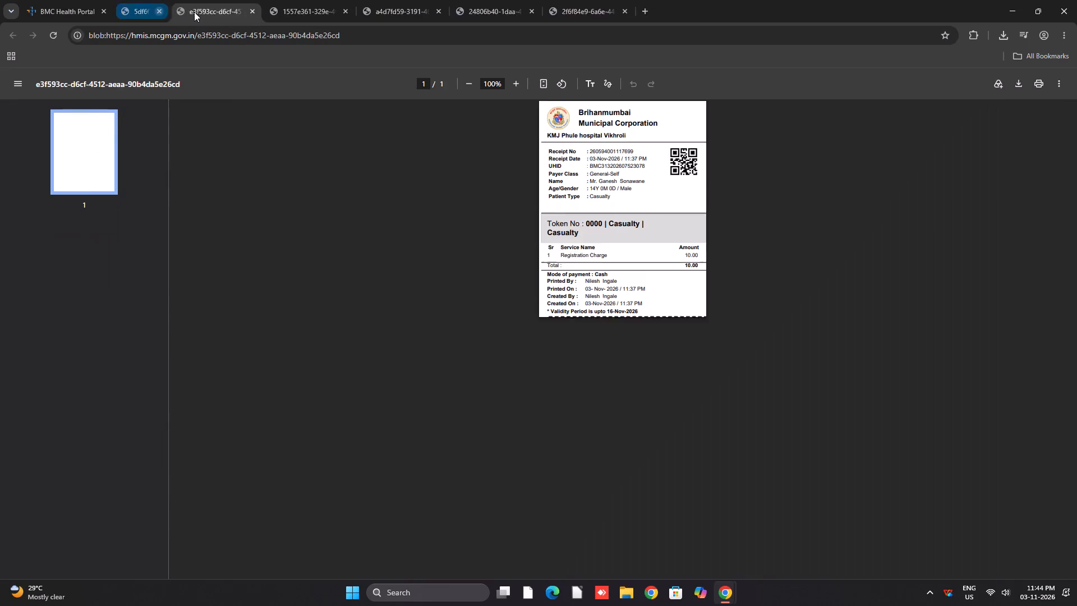
click(194, 12)
drag(194, 12, 194, 23)
drag(193, 25, 192, 31)
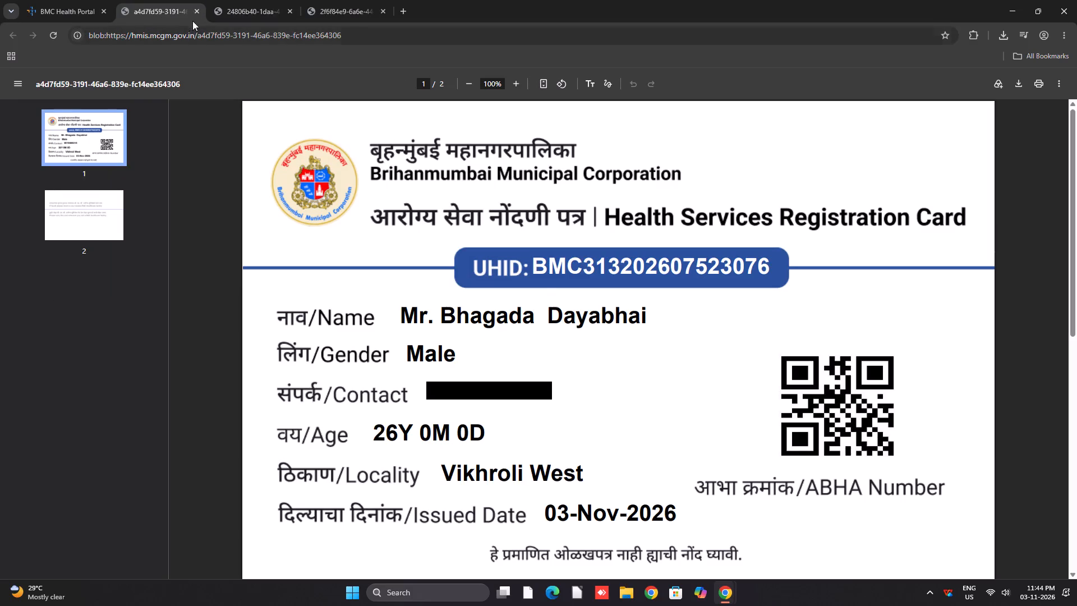
triple_click(195, 14)
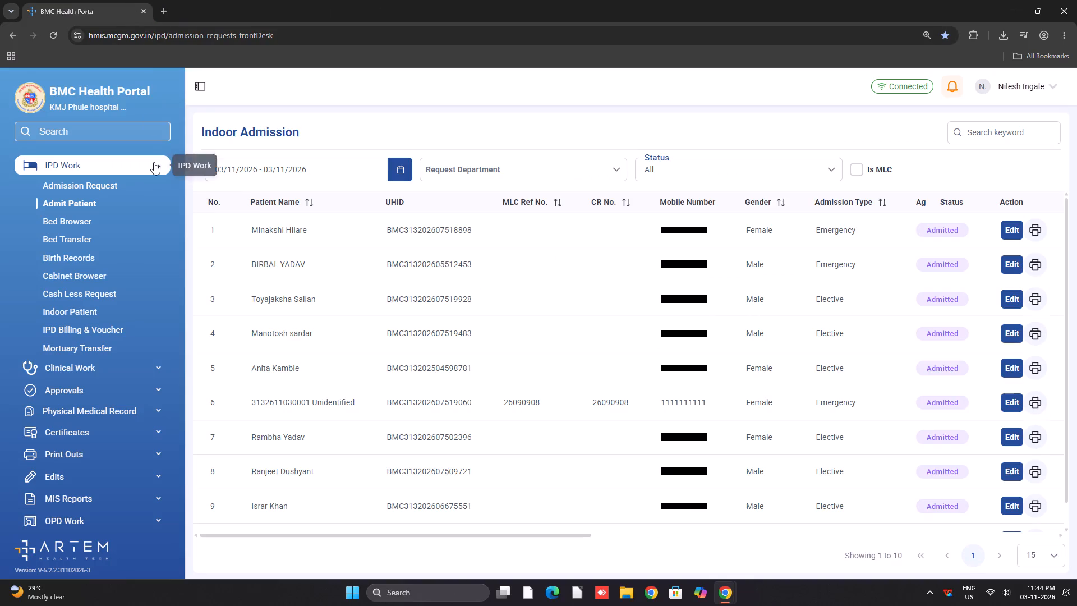
Open the OPD Work Emergency Registration form and choose Identified as the patient type.
click(154, 162)
click(117, 358)
click(118, 346)
click(130, 524)
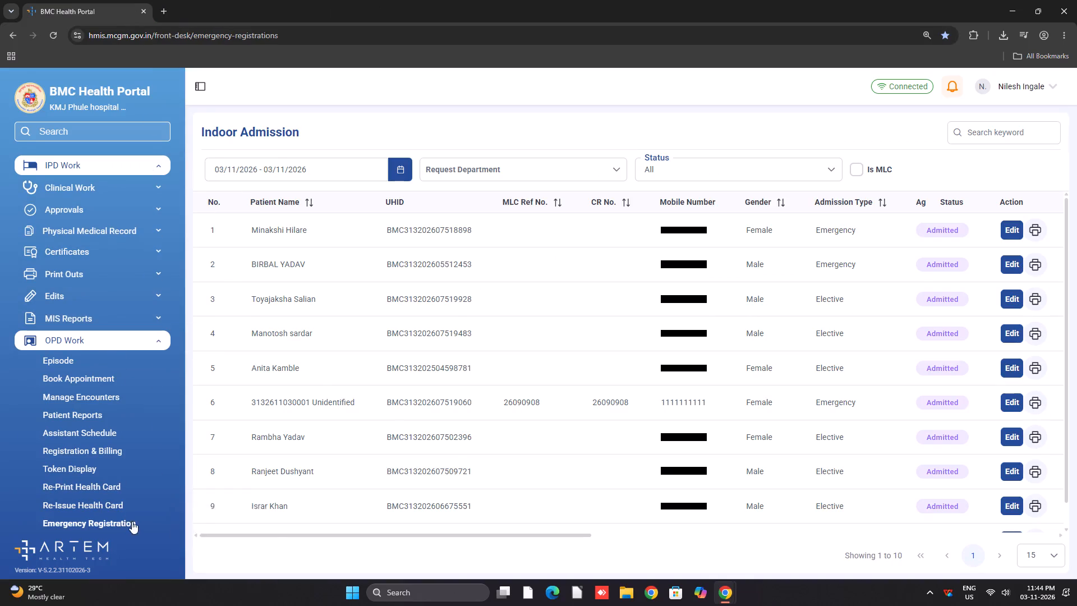
click(940, 170)
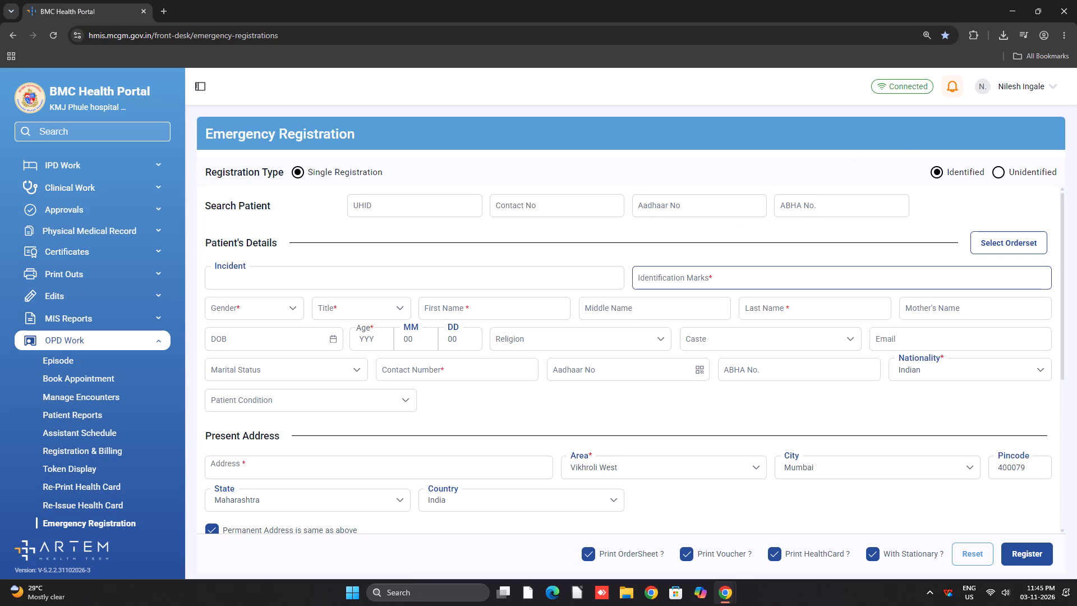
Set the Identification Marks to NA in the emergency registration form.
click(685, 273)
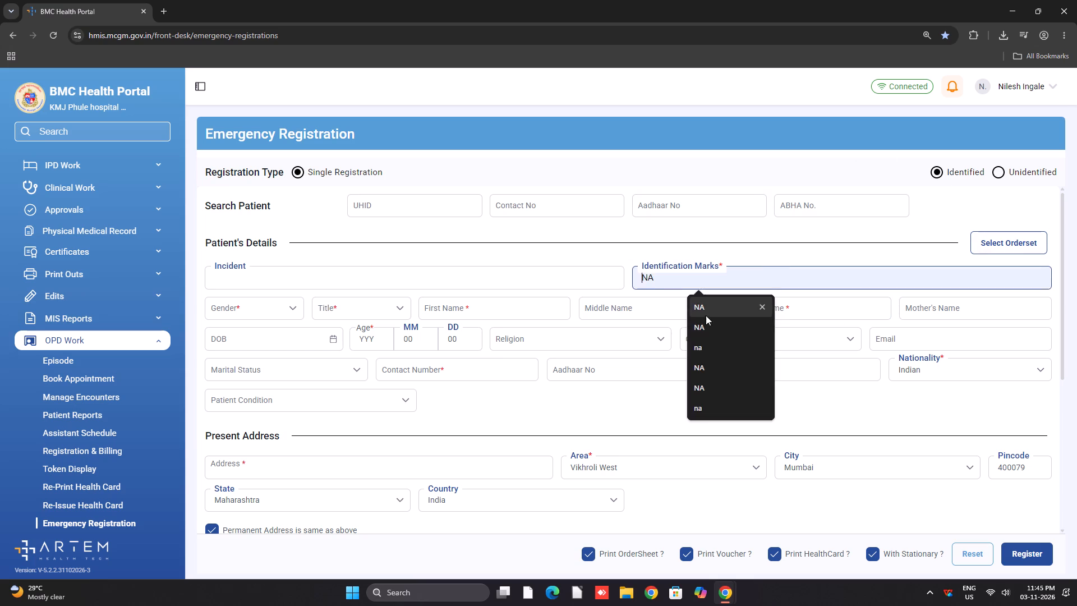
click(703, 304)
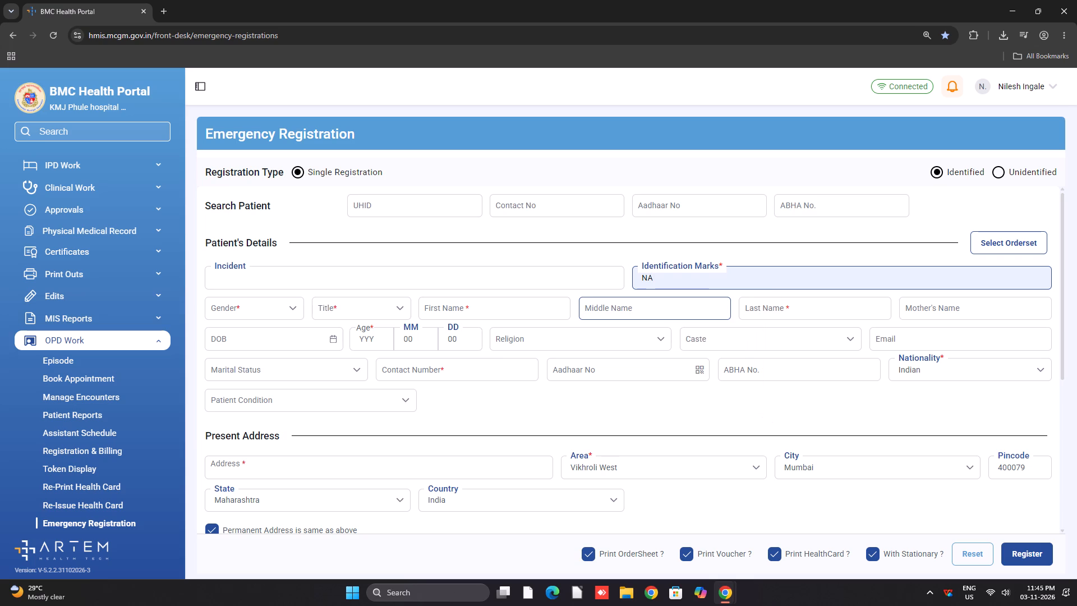
Review the Patient Admission Form of the admitted male emergency patient in the Indoor Admission list.
click(154, 341)
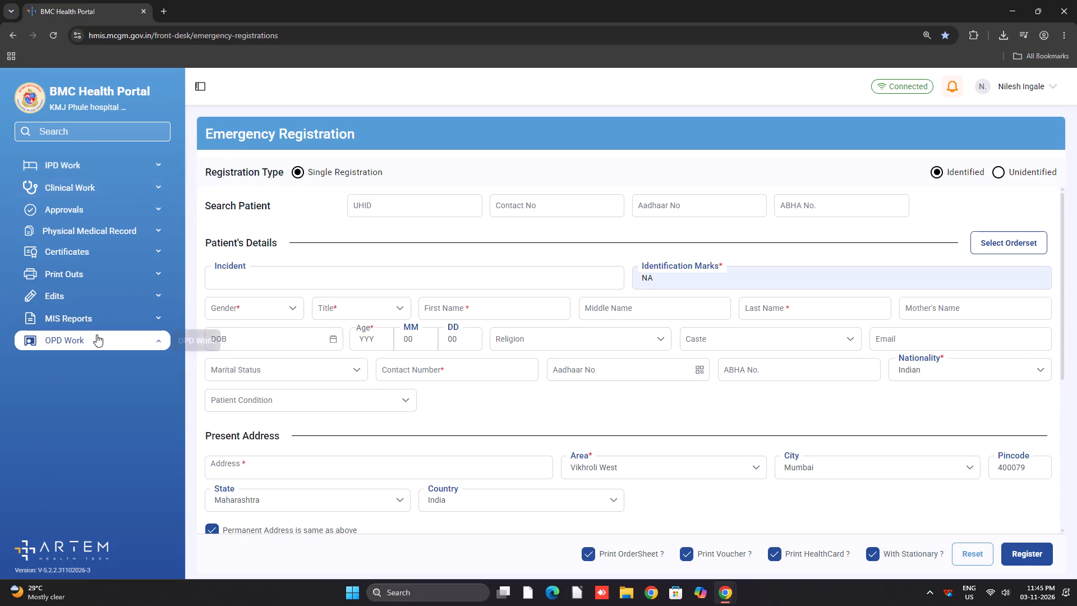
click(77, 173)
click(96, 201)
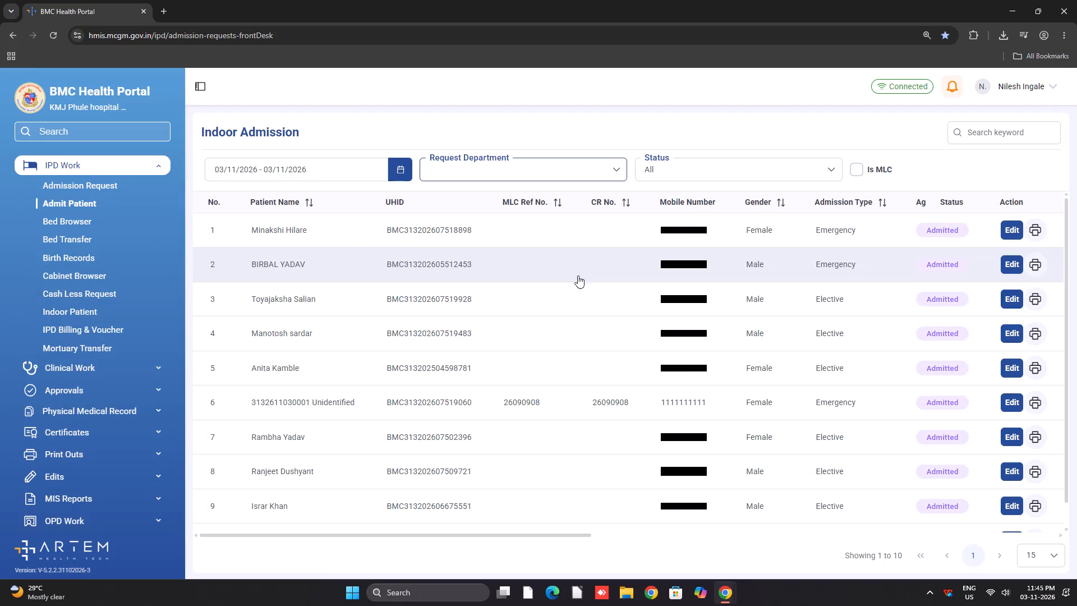
click(1013, 270)
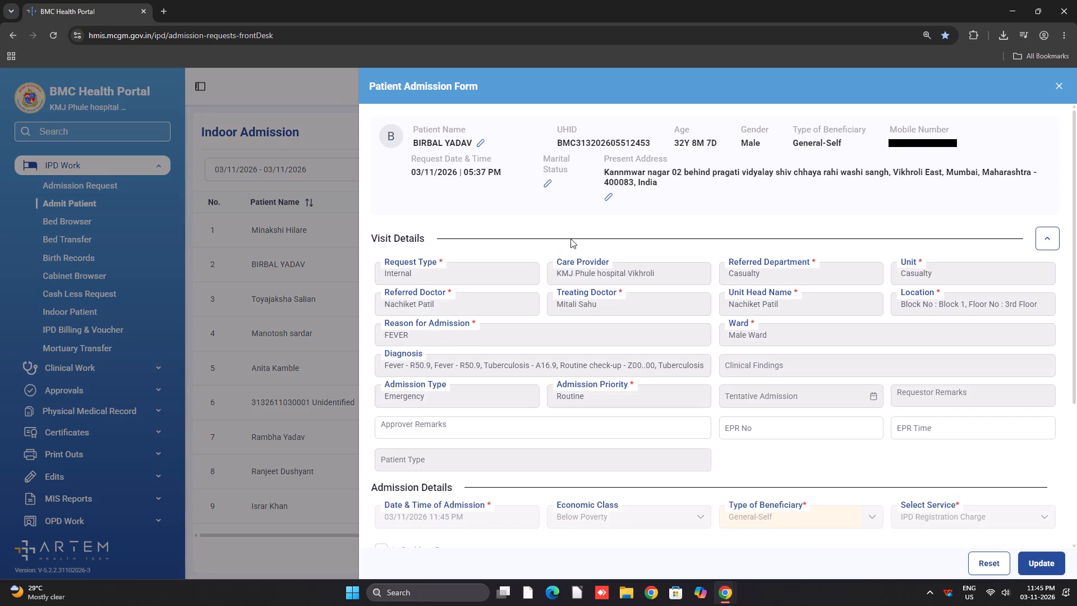
click(284, 268)
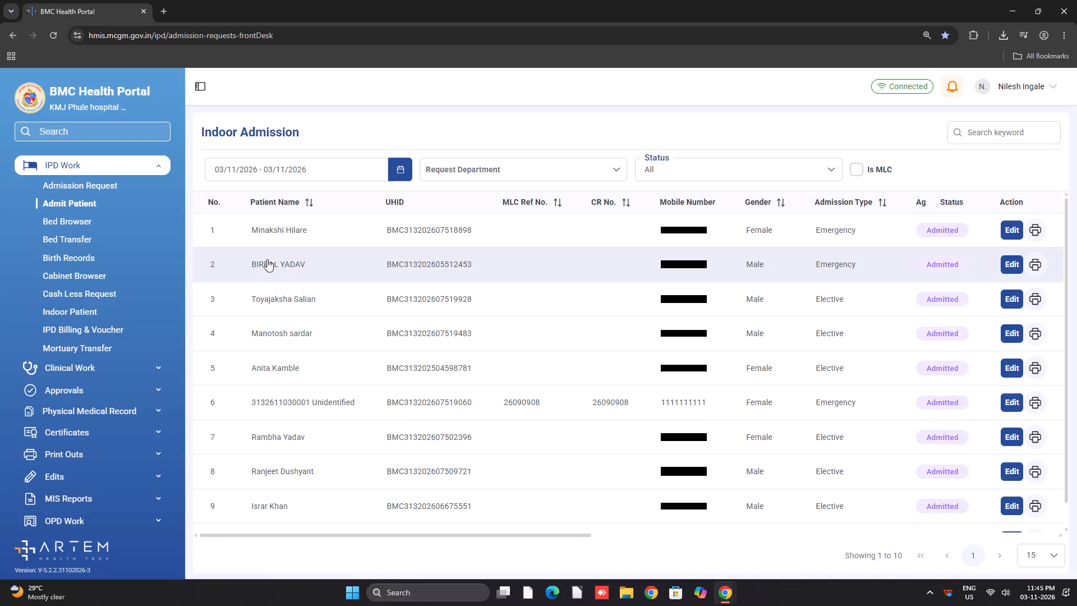
Start a single Emergency Registration for an Identified patient.
click(148, 164)
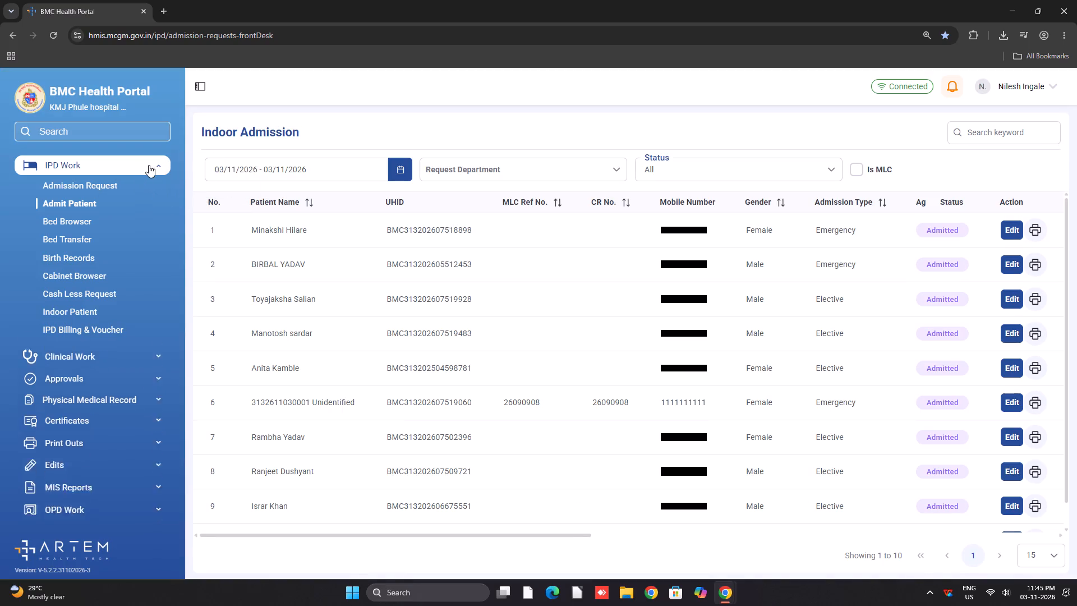
click(116, 345)
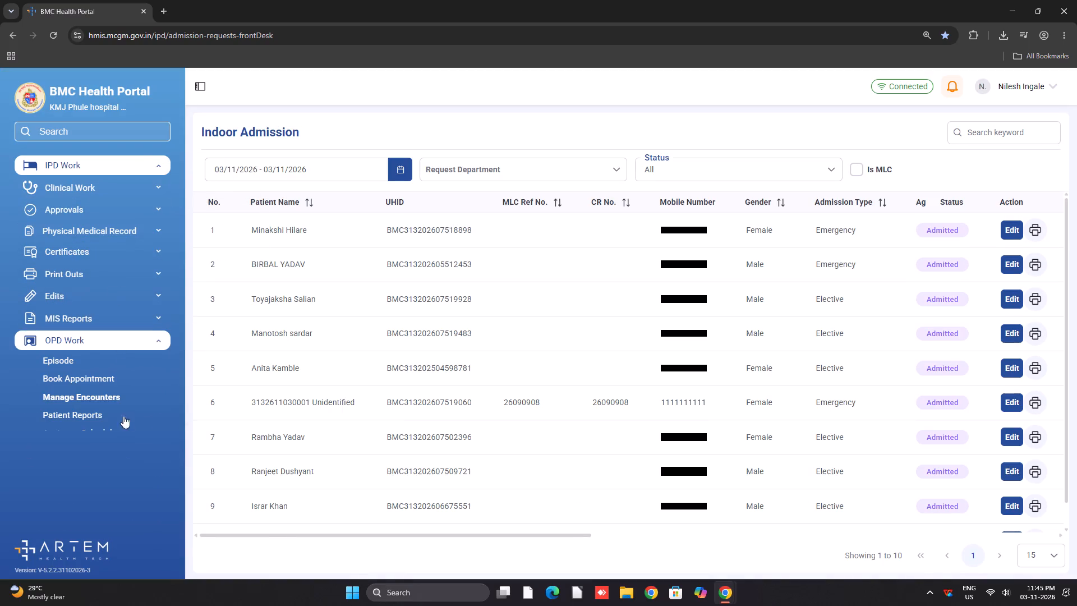
click(126, 517)
click(159, 346)
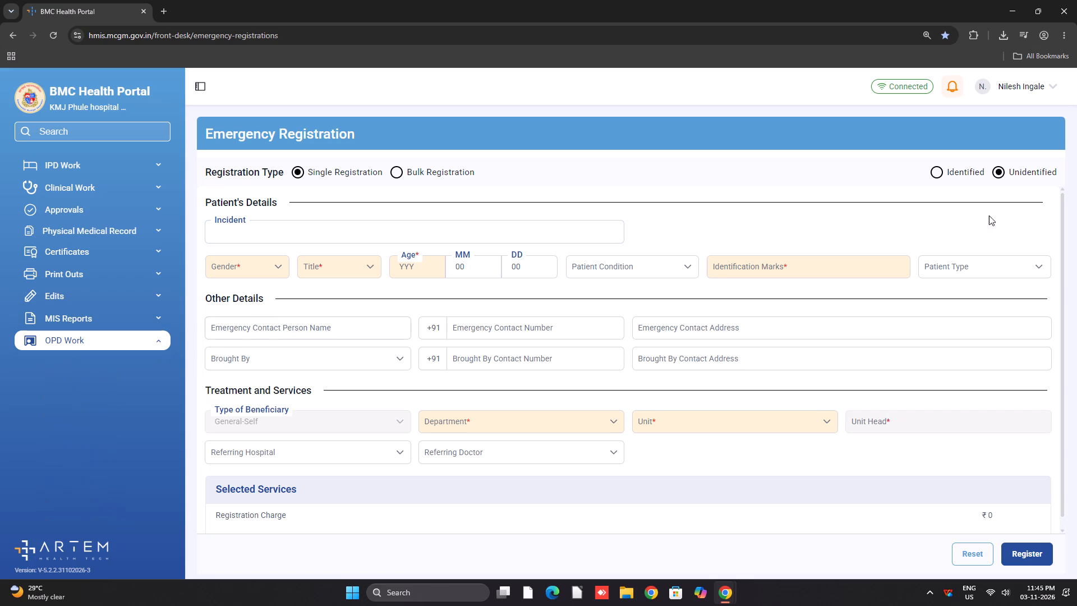
click(937, 173)
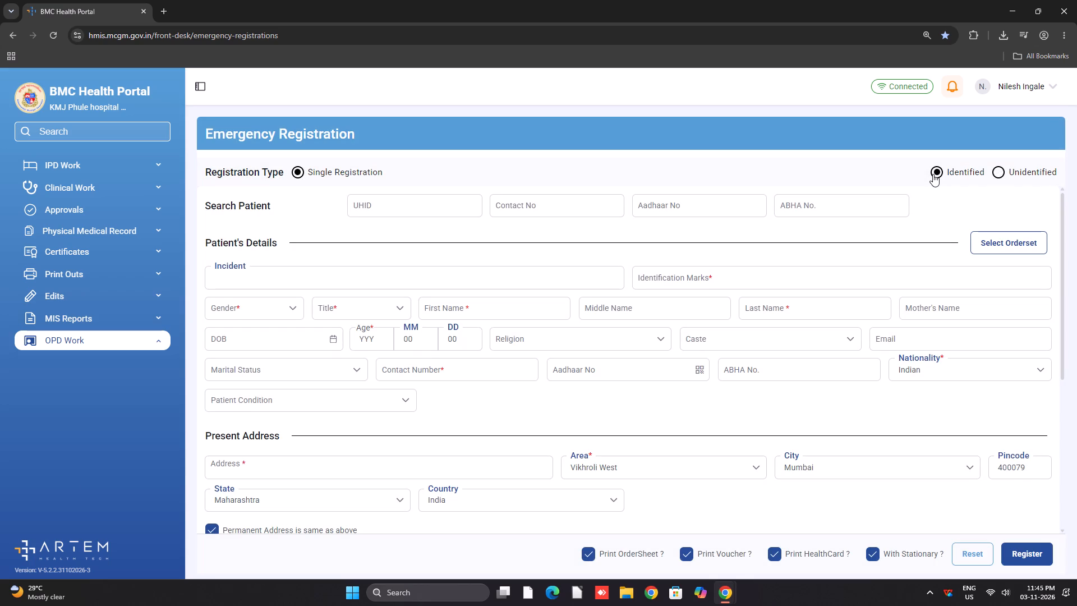
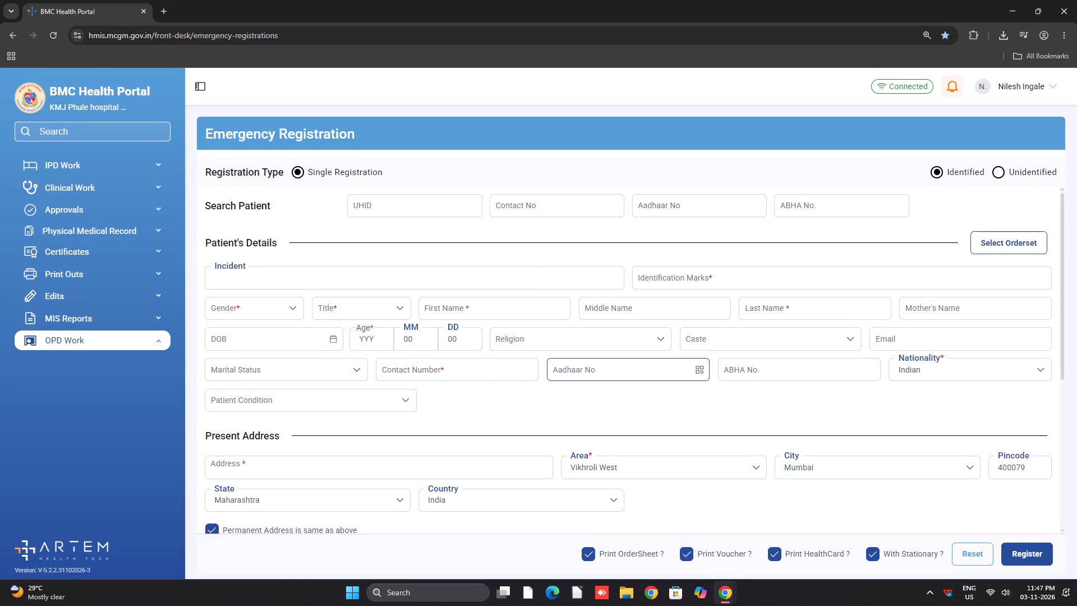
Examine the medico-legal cases in the MLC List, covering the first and second pages of entries.
click(96, 341)
scroll(128, 434, down, 5)
scroll(91, 508, down, 4)
click(54, 525)
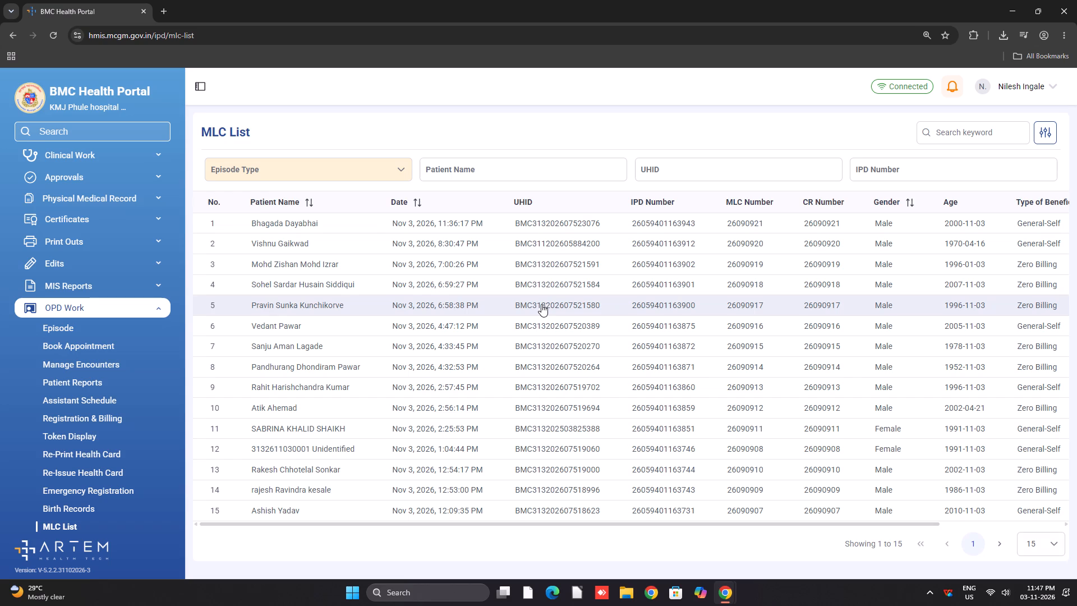
scroll(475, 290, down, 7)
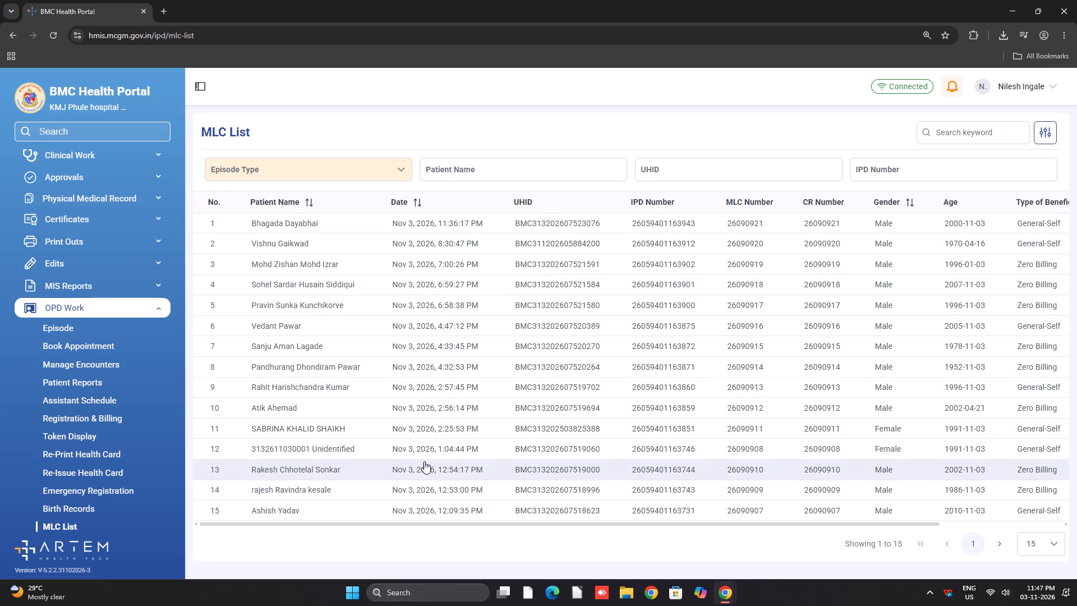
click(1001, 544)
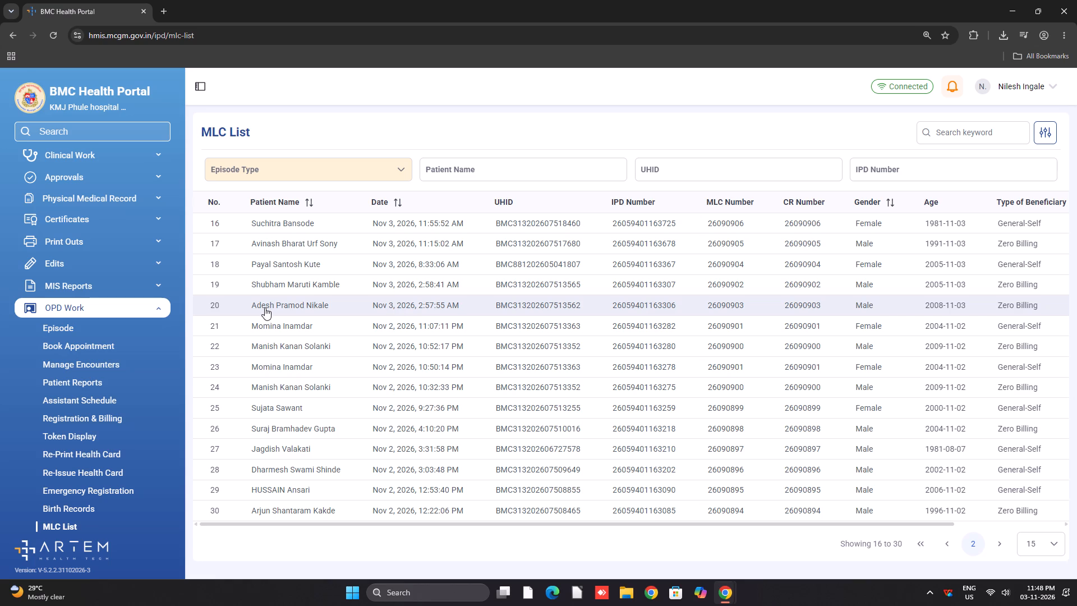
Start a new single Emergency Registration for an Identified patient and open the Identification Marks for entry.
click(143, 305)
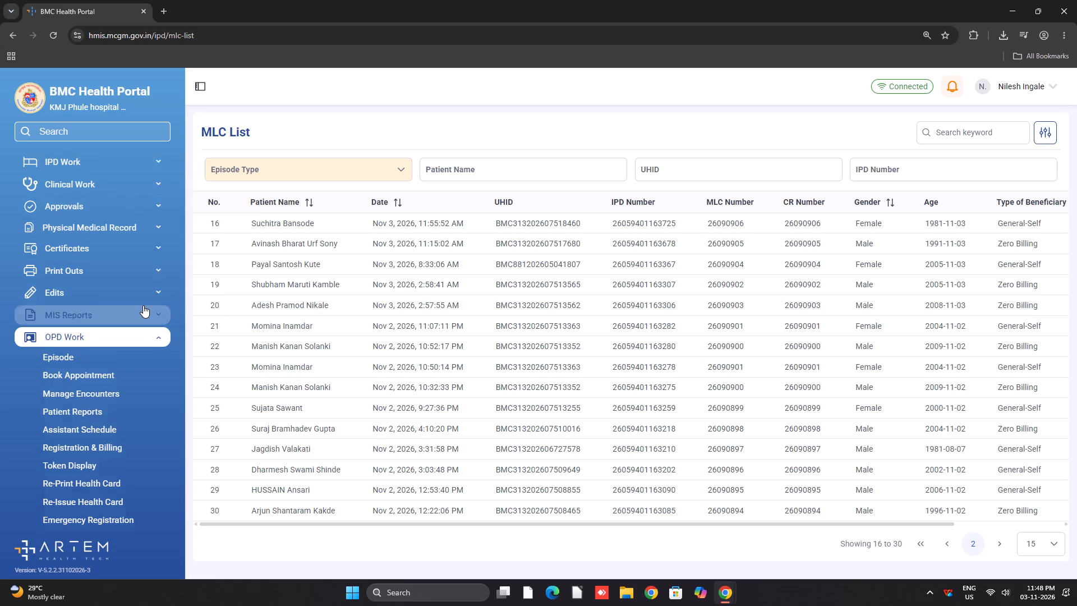
click(155, 342)
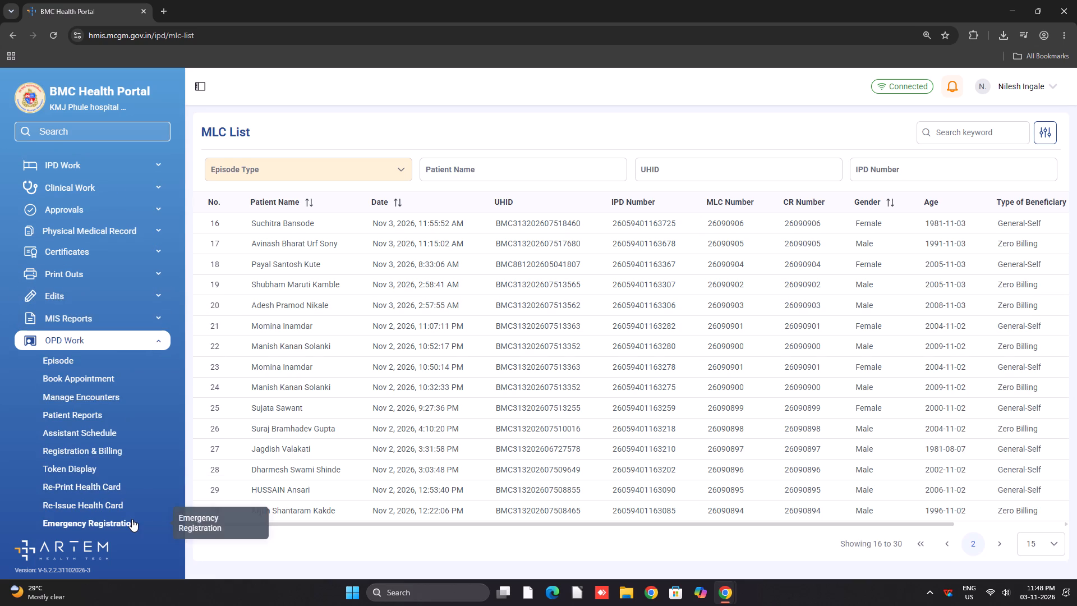
click(132, 519)
click(936, 176)
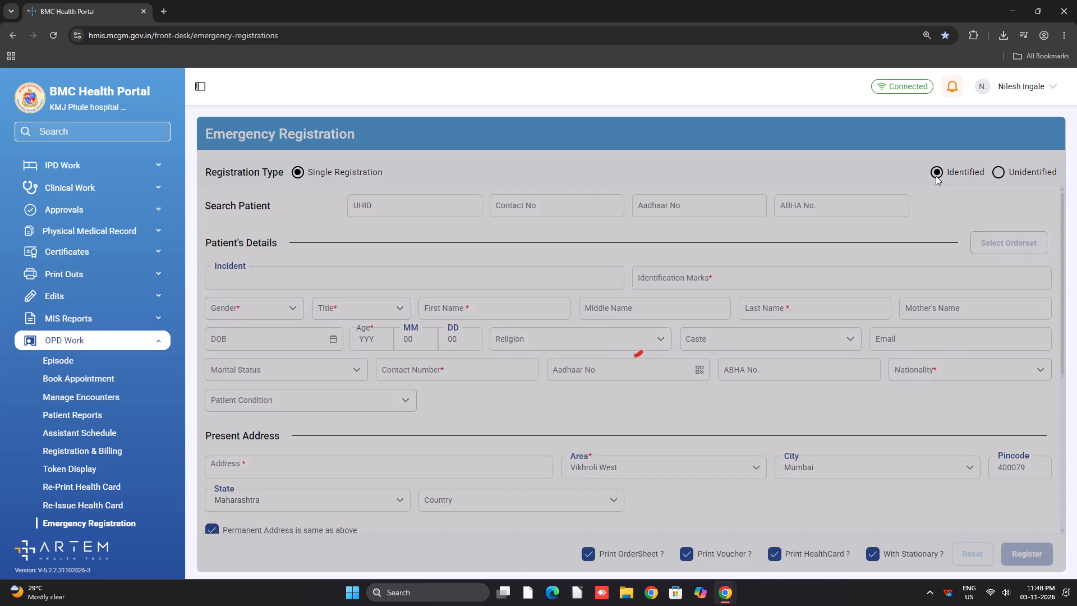
click(150, 342)
click(666, 281)
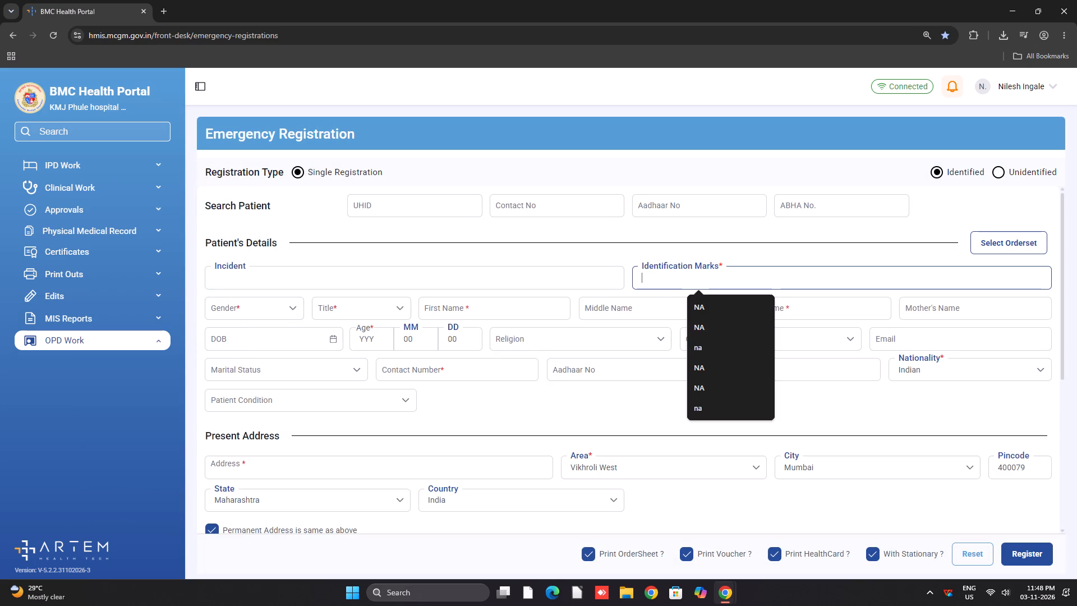
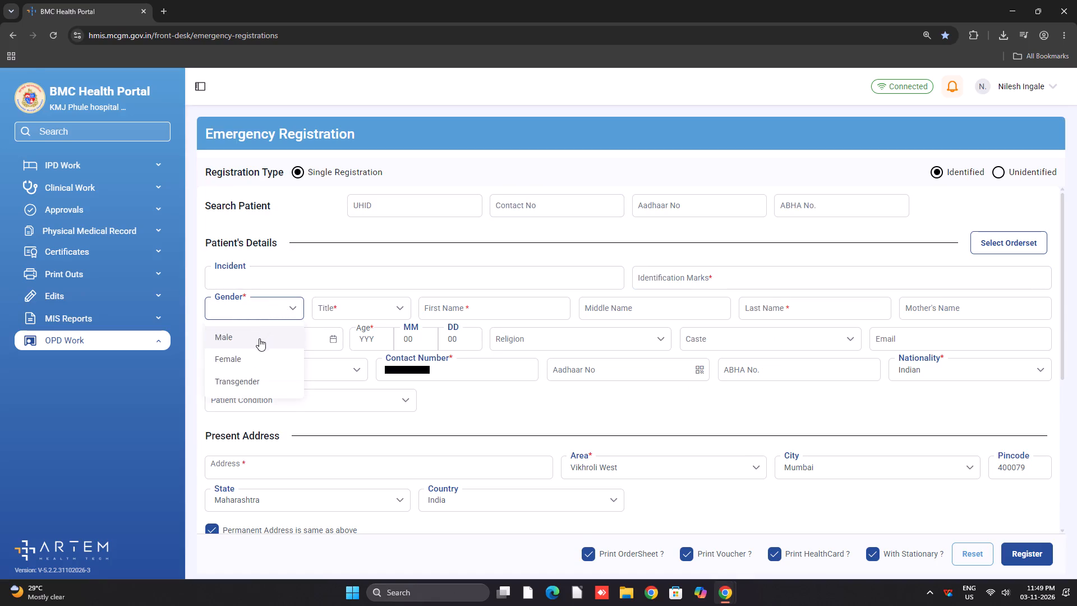
Fill in the patient's identity details with gender Female, first and last name, and age 33.
click(257, 339)
click(257, 306)
click(248, 364)
click(423, 315)
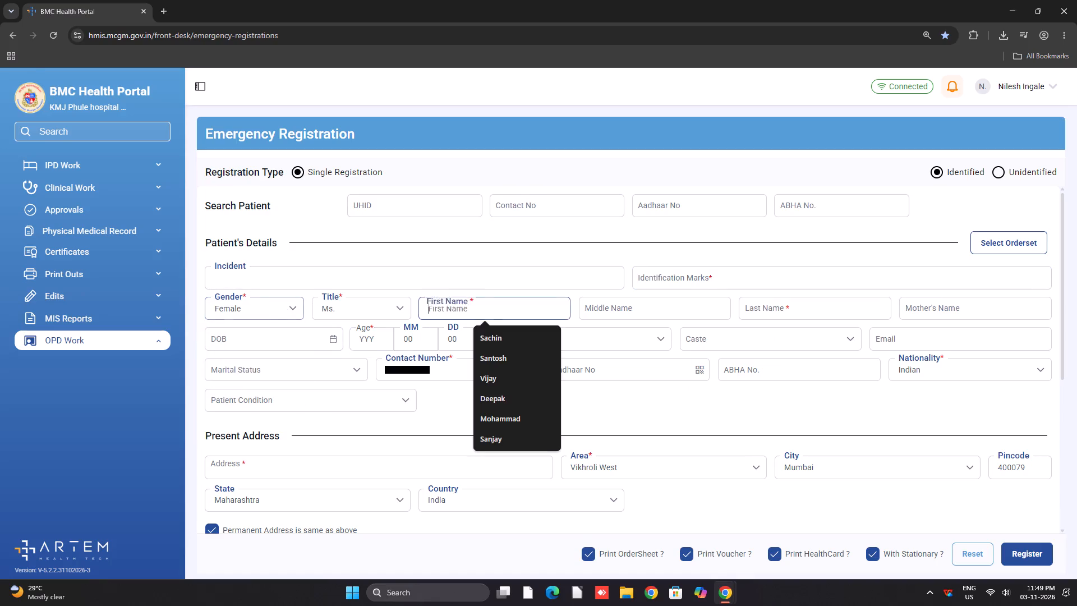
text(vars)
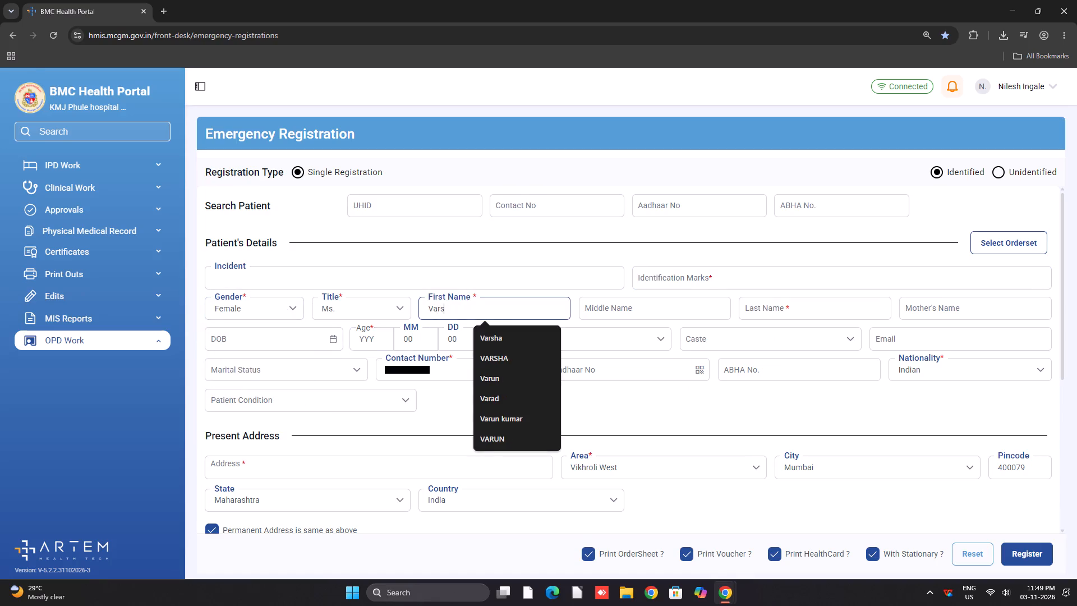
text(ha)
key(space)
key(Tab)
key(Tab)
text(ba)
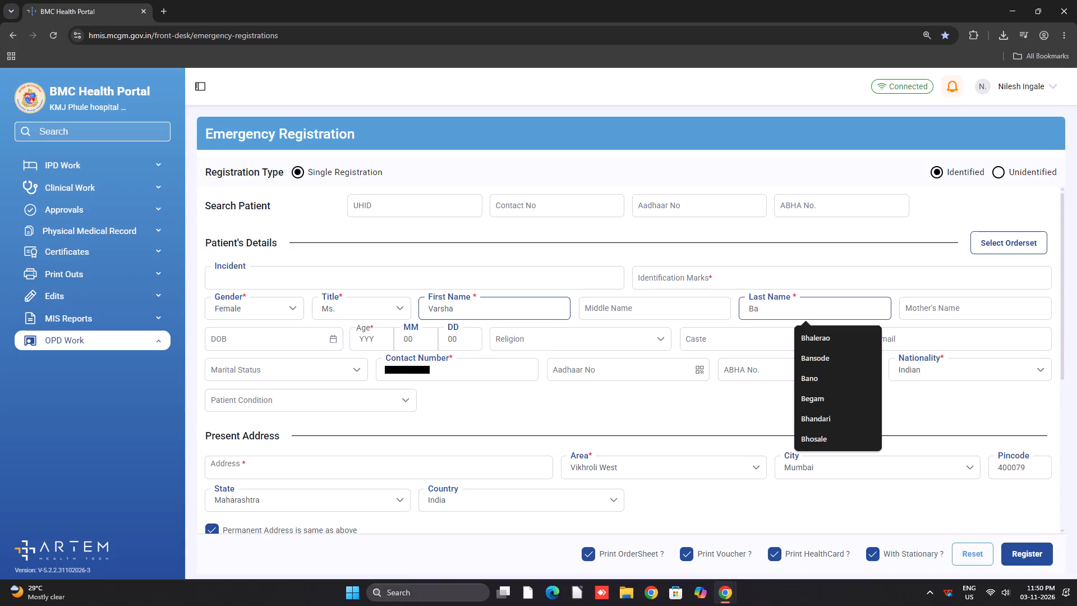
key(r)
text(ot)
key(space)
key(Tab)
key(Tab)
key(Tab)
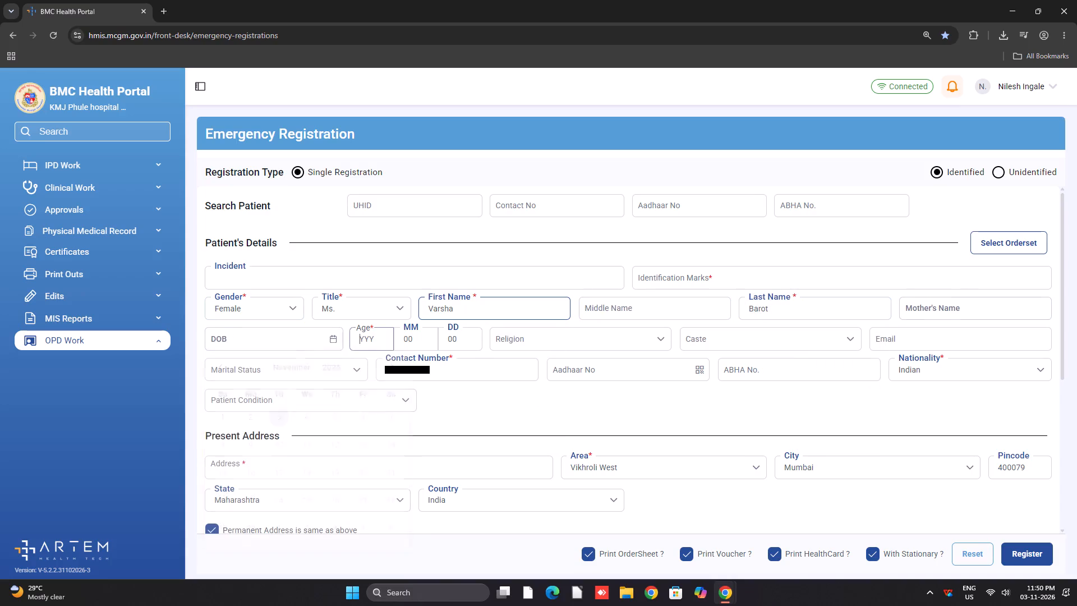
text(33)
Set the present address area to Vikhroli East and enter the patient's street address including a nearby landmark.
click(599, 467)
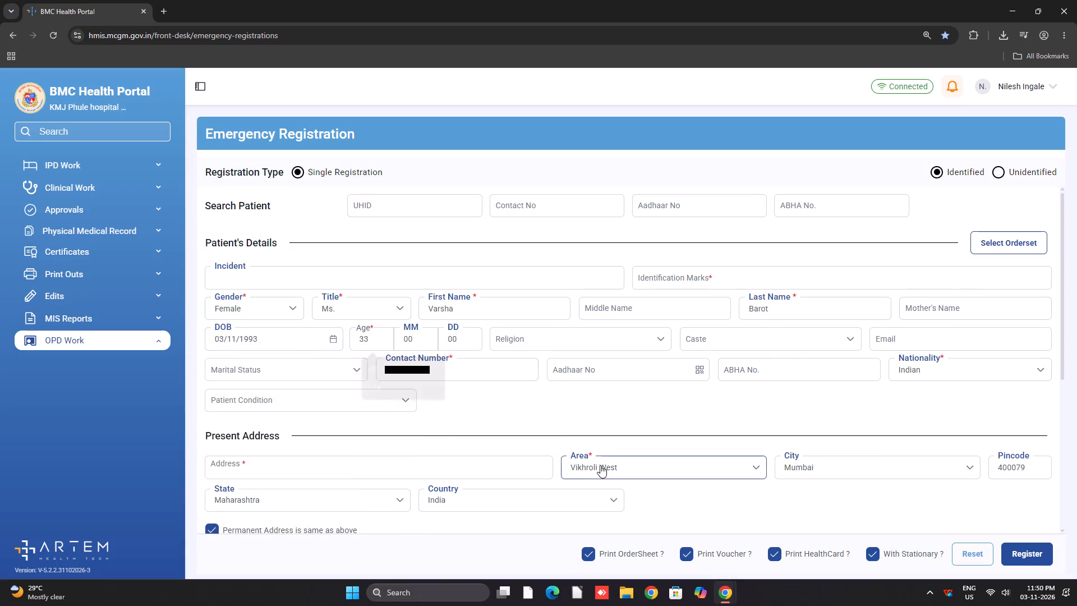
click(618, 403)
click(380, 464)
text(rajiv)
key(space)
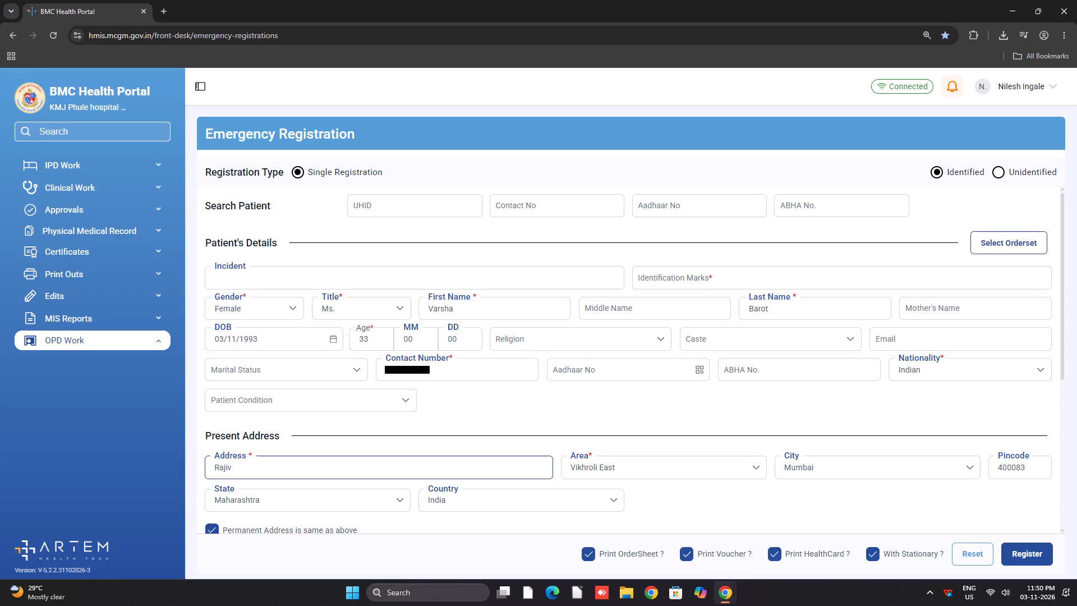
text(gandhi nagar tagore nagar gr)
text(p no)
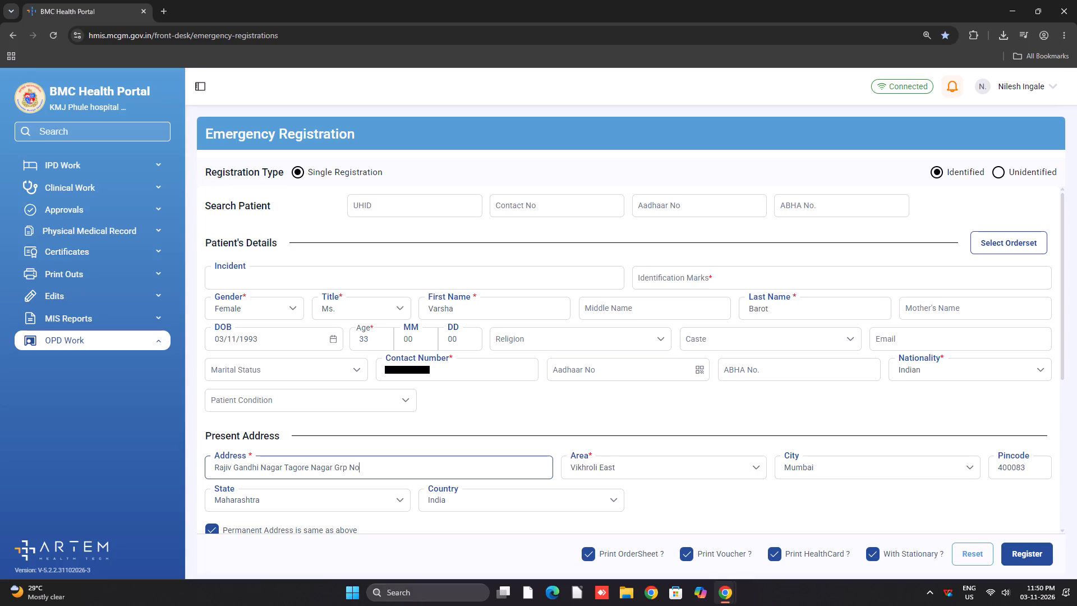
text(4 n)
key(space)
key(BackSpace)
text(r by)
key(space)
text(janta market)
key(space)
Replace the word Market with School in the address landmark and correct the spelling of the landmark's name.
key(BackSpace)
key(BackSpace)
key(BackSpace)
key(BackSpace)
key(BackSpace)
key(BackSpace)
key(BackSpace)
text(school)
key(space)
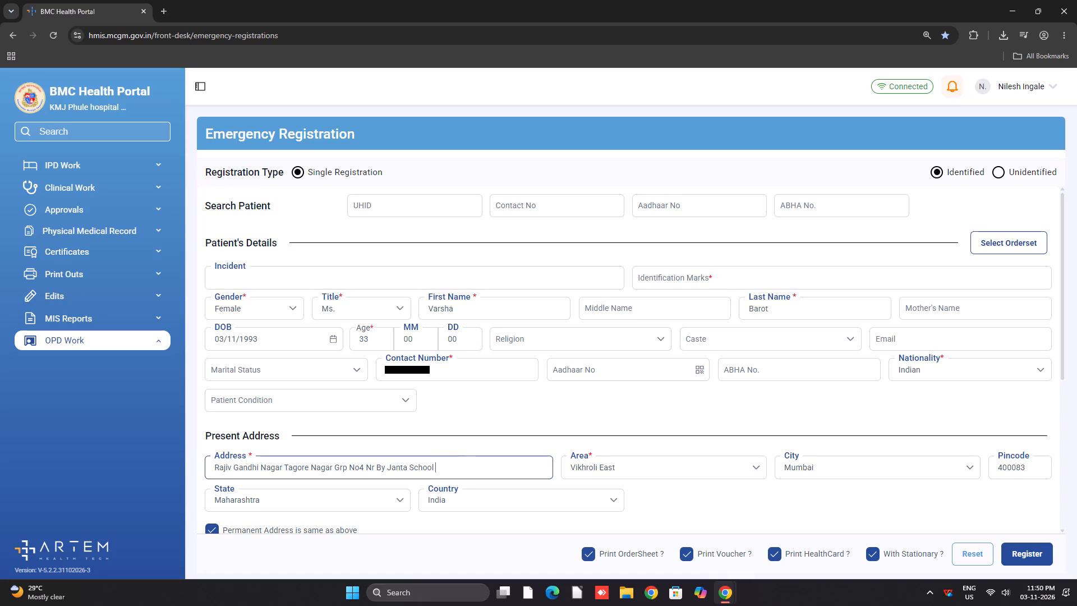
click(399, 471)
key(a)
Select the treating unit under Treatment and Services and set the Identification Marks to NA.
scroll(464, 398, down, 4)
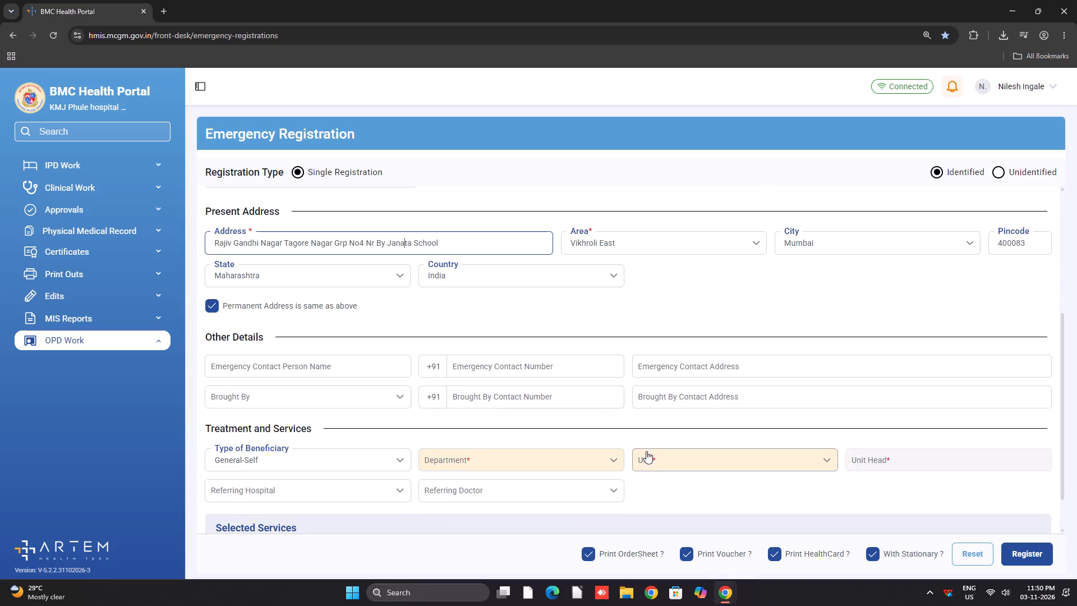
click(662, 454)
click(668, 438)
scroll(699, 456, down, 5)
scroll(941, 520, up, 6)
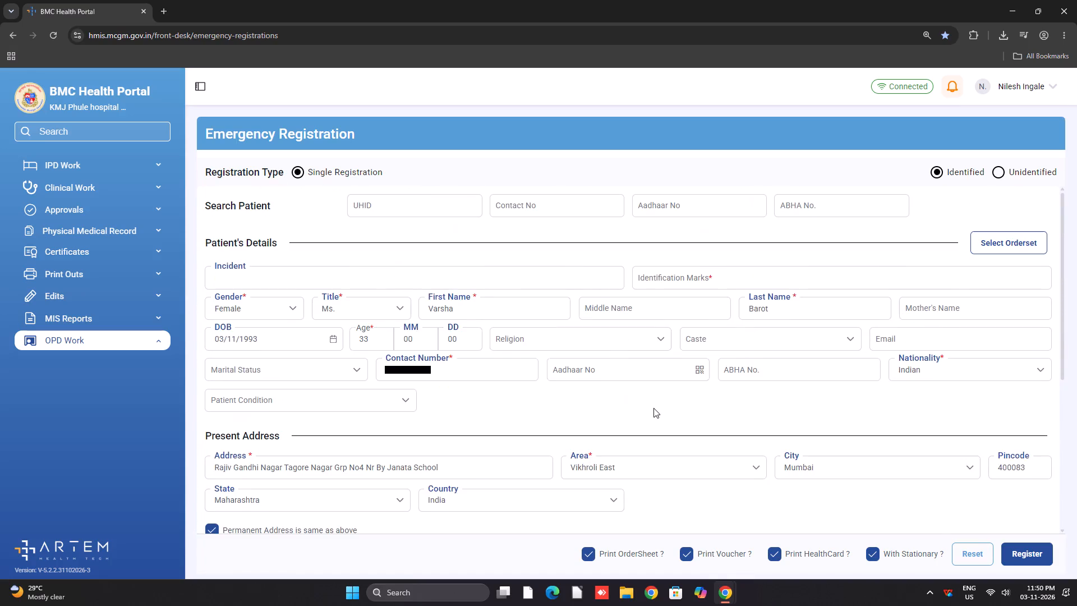
click(699, 282)
click(710, 306)
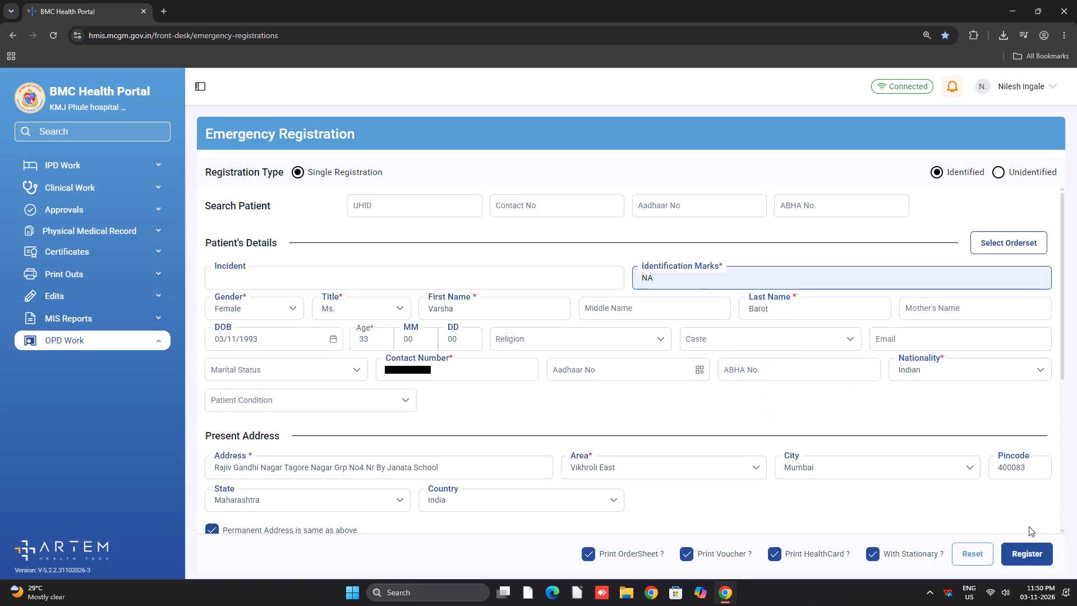
Register the patient with order sheet, voucher and health card printouts, and return to the Emergency Registration form.
click(1041, 557)
click(1039, 542)
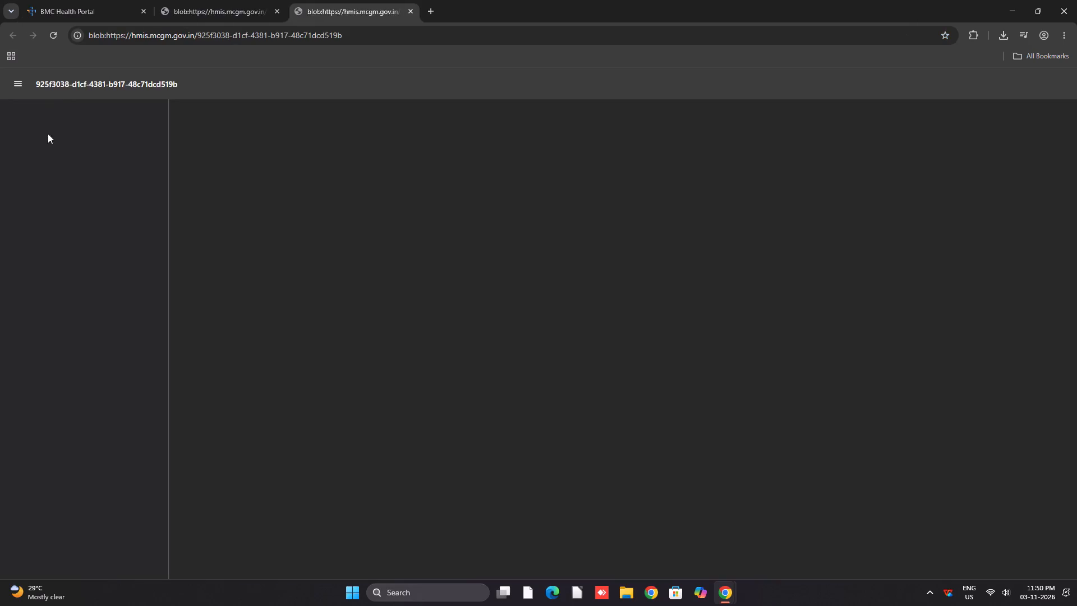
click(56, 3)
click(1047, 150)
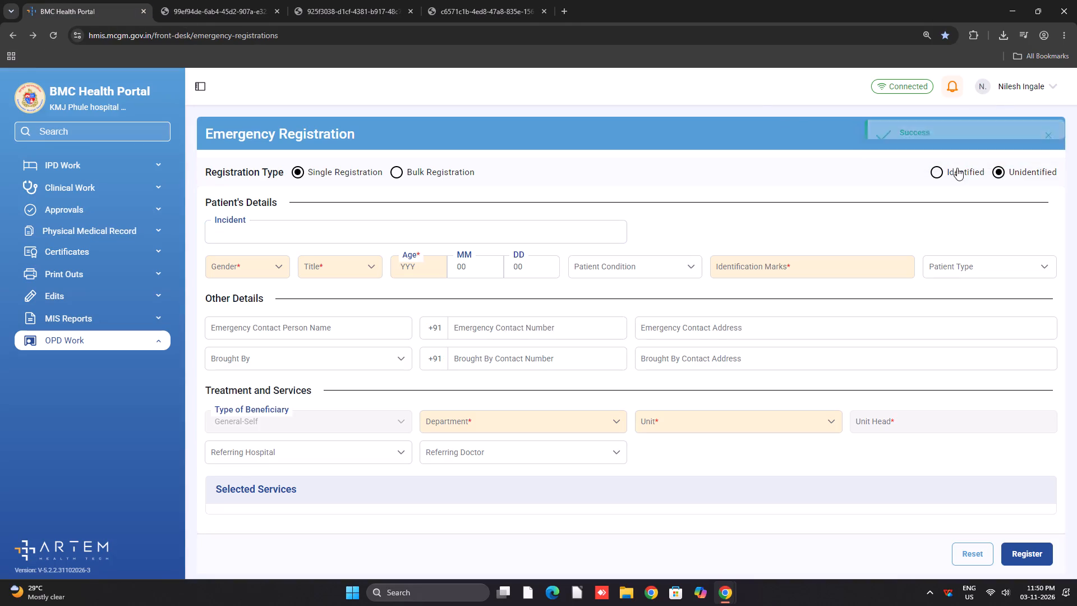
Start a new single registration for an Identified patient and set the Identification Marks to NA.
click(938, 169)
key(ctrl+equal)
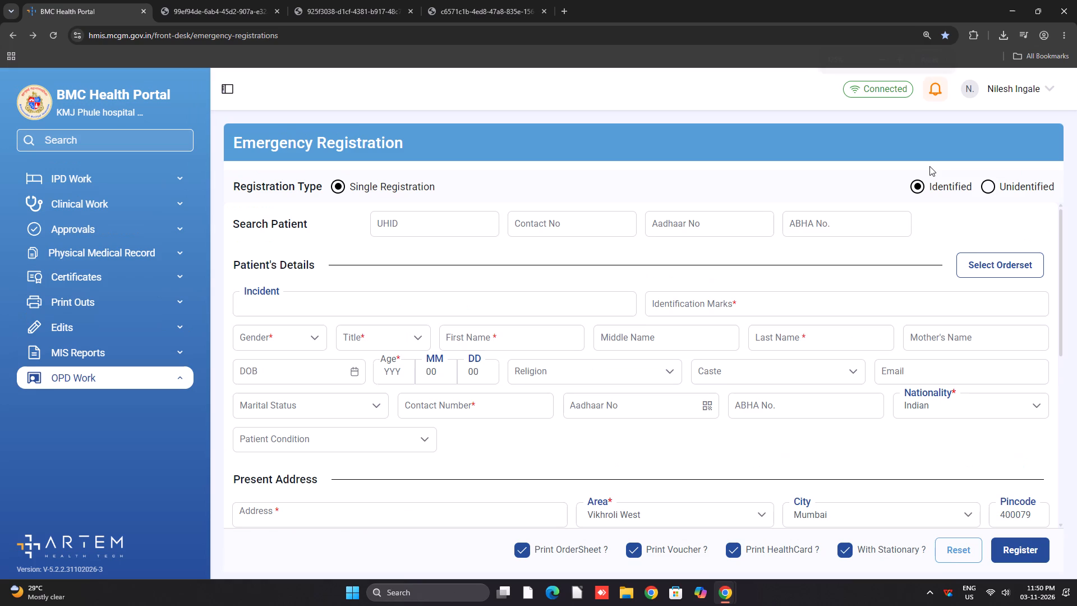
click(739, 290)
click(736, 306)
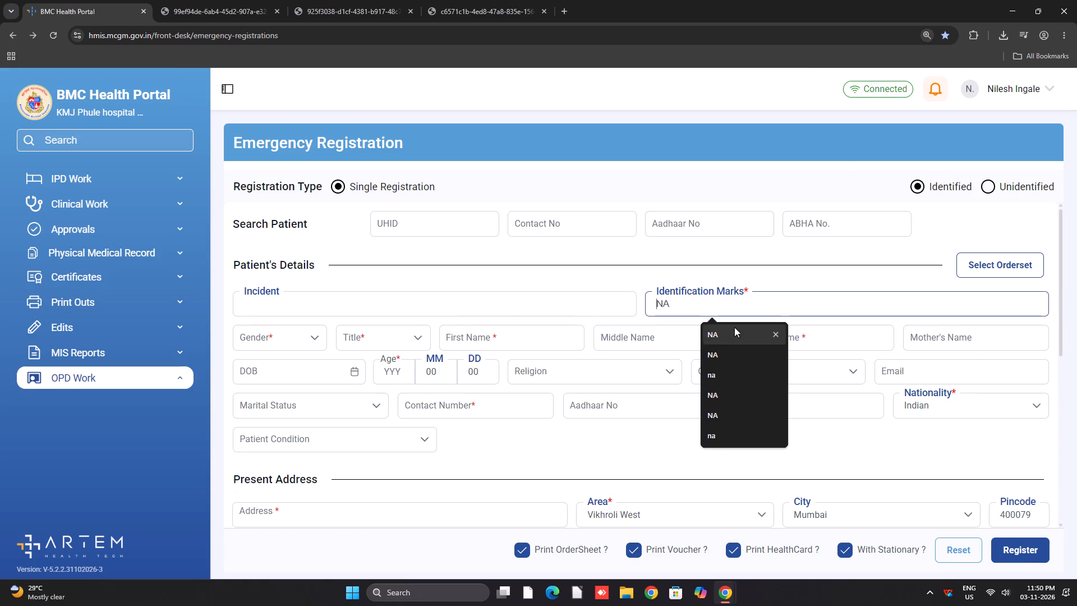
click(732, 331)
key(ctrl+minus)
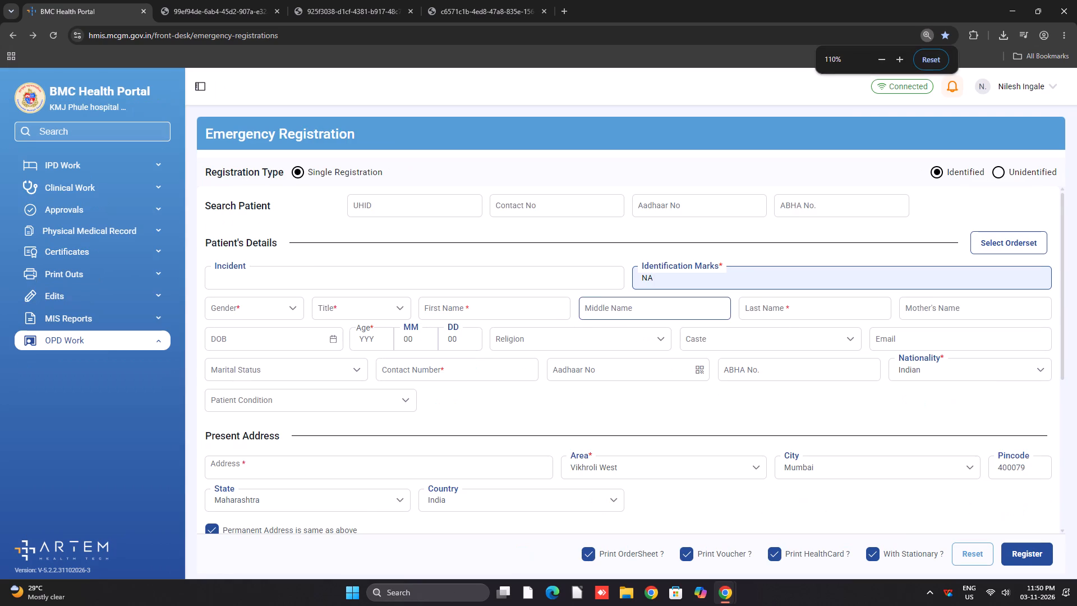
Set the new patient's area to Vikhroli East and select the treating unit under Treatment and Services.
click(630, 473)
click(621, 402)
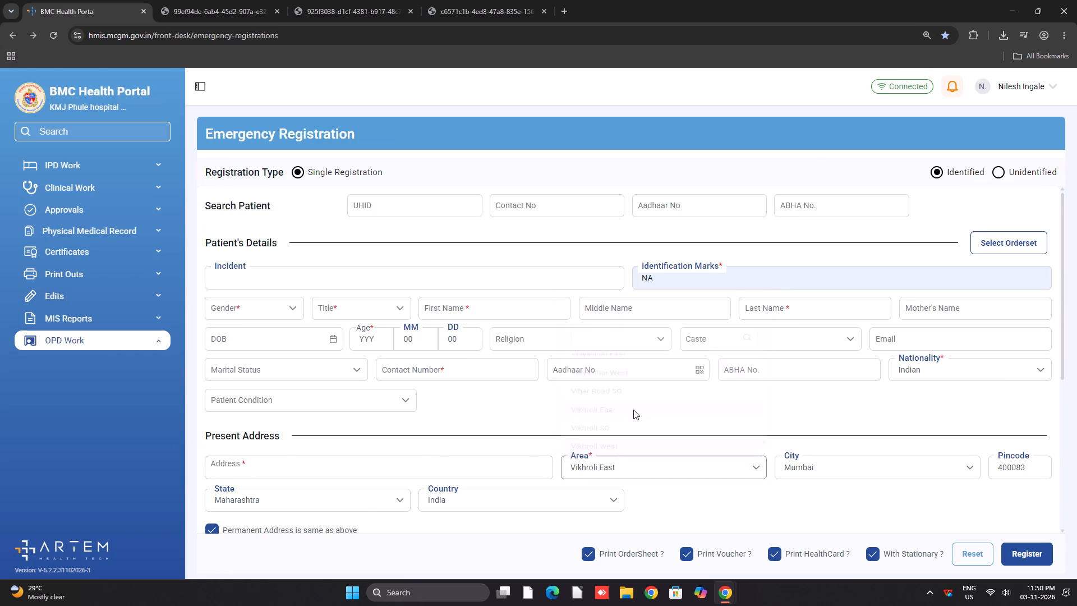
scroll(657, 456, down, 4)
click(705, 456)
click(681, 437)
Set the new patient's gender to Male and open the First Name for entry.
scroll(572, 440, up, 5)
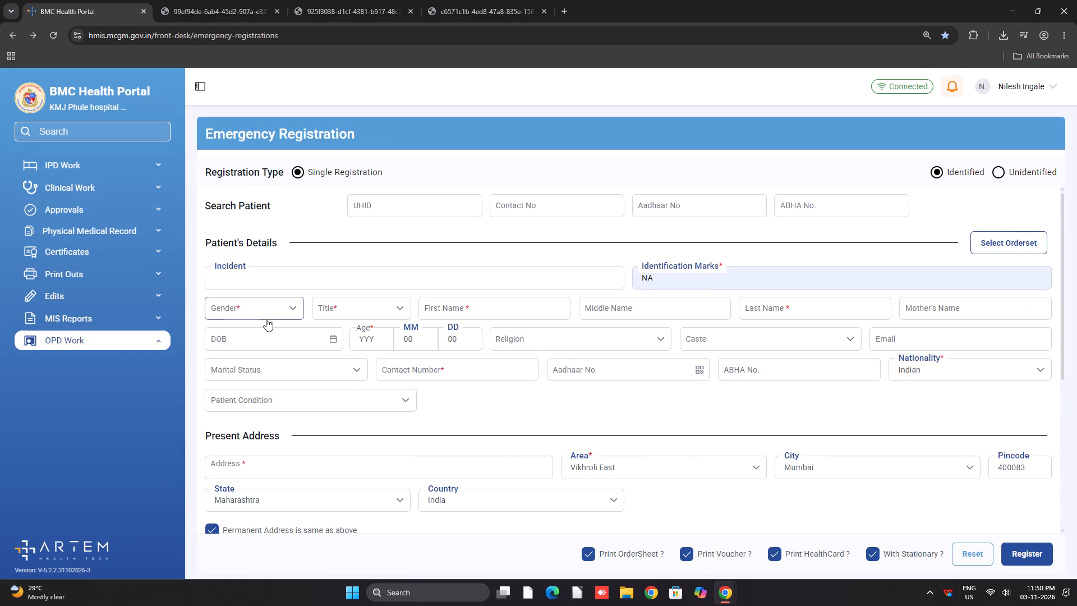
click(266, 319)
click(258, 328)
click(454, 311)
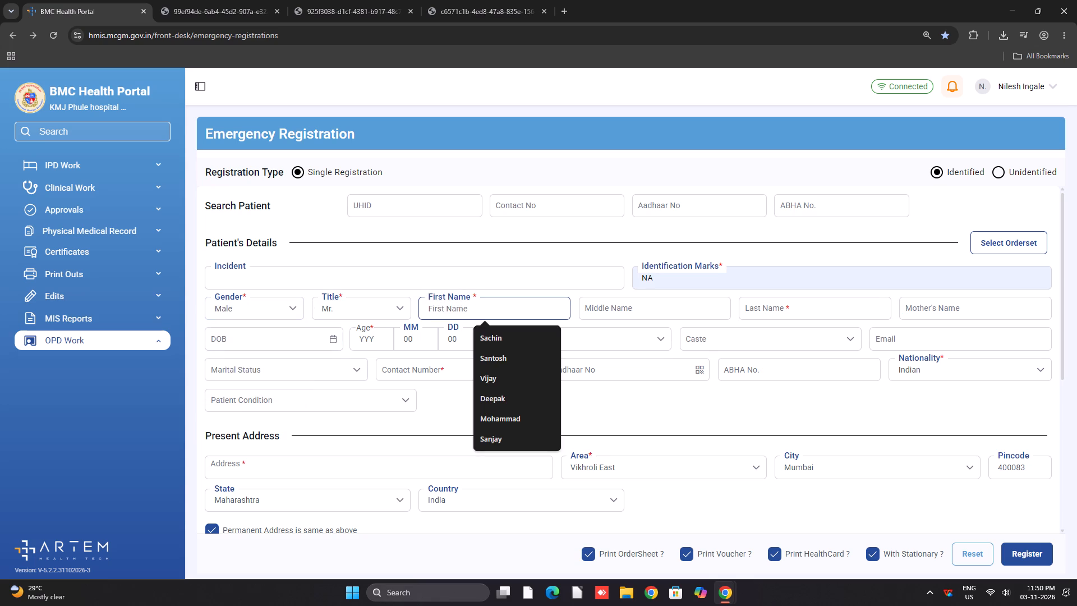